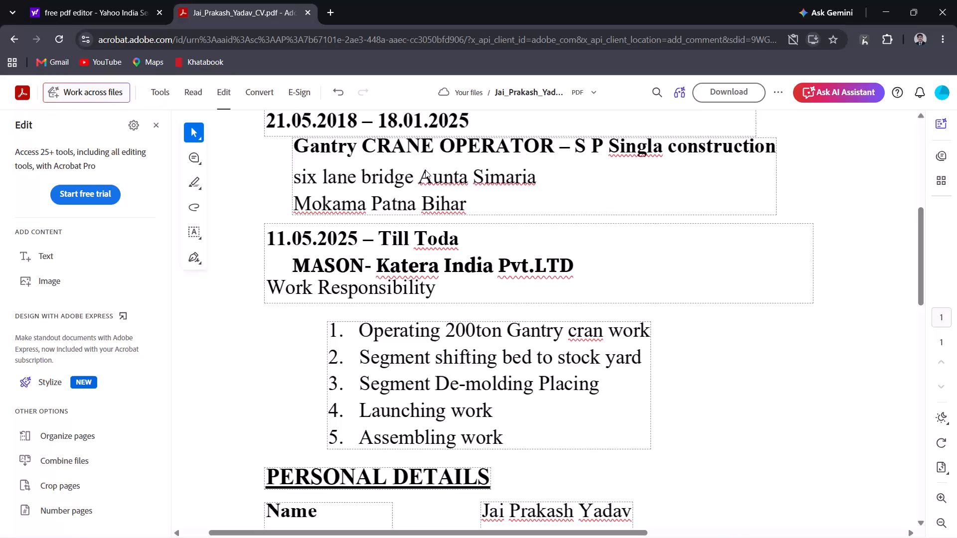
Review the contact, experience and work responsibility sections of the CV.
scroll(619, 215, "up", 1)
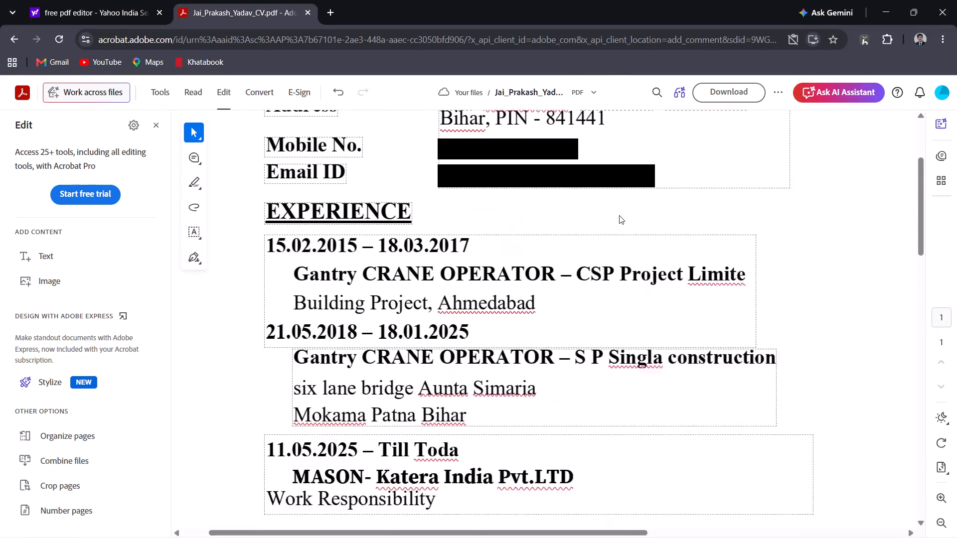
scroll(619, 215, "up", 2)
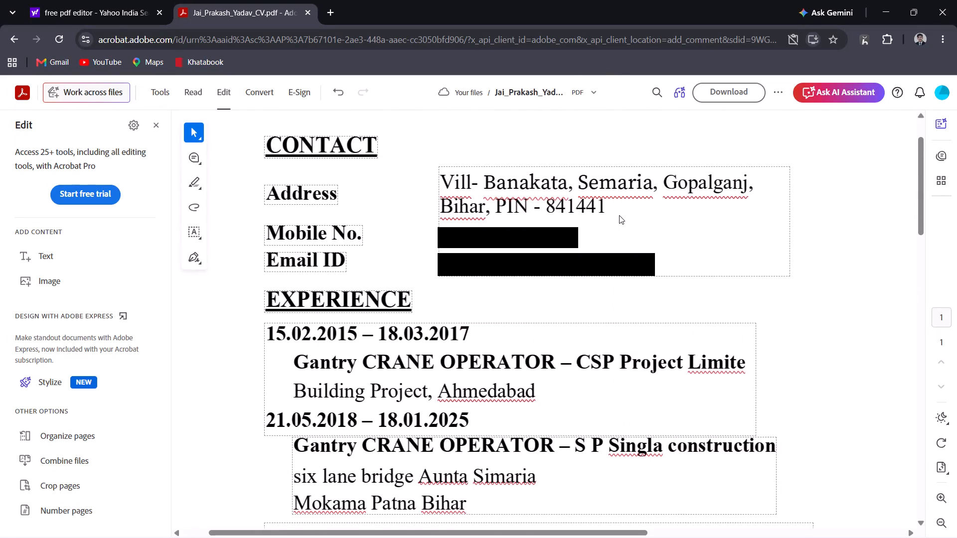
scroll(619, 215, "down", 2)
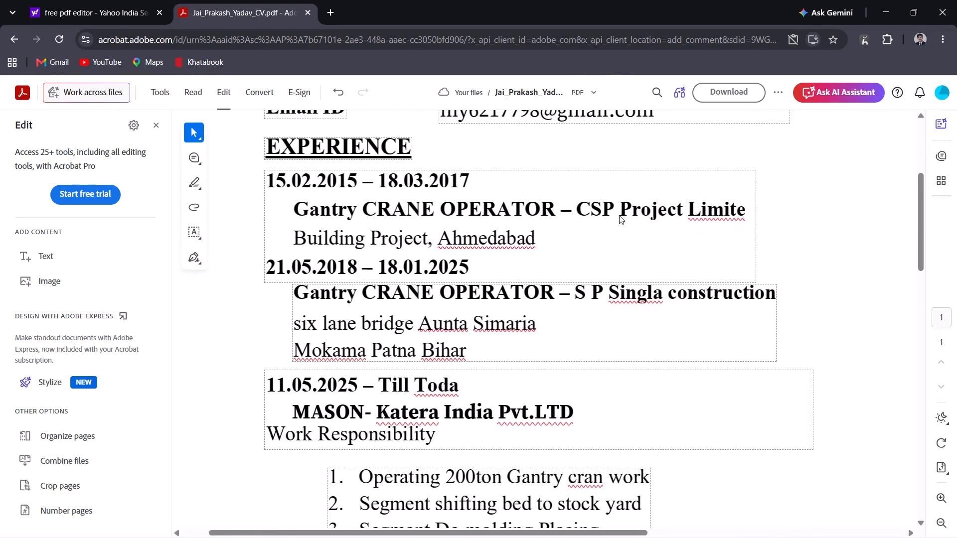
scroll(619, 215, "down", 2)
scroll(619, 215, "up", 1)
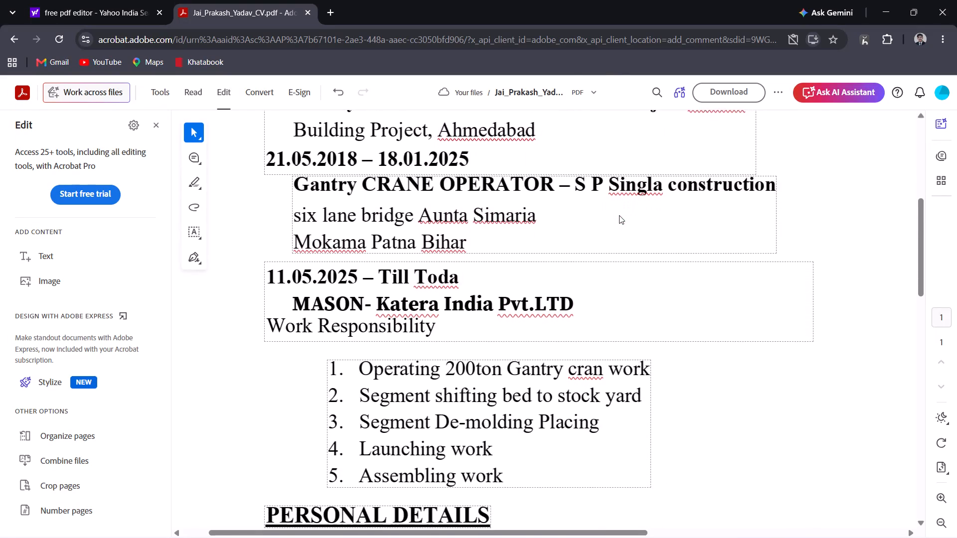
scroll(619, 215, "up", 1)
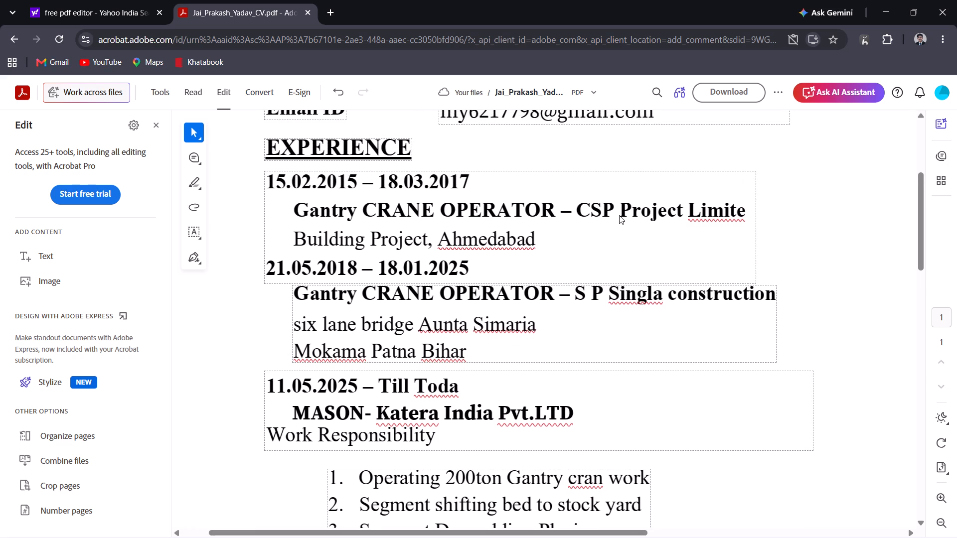
scroll(619, 215, "down", 2)
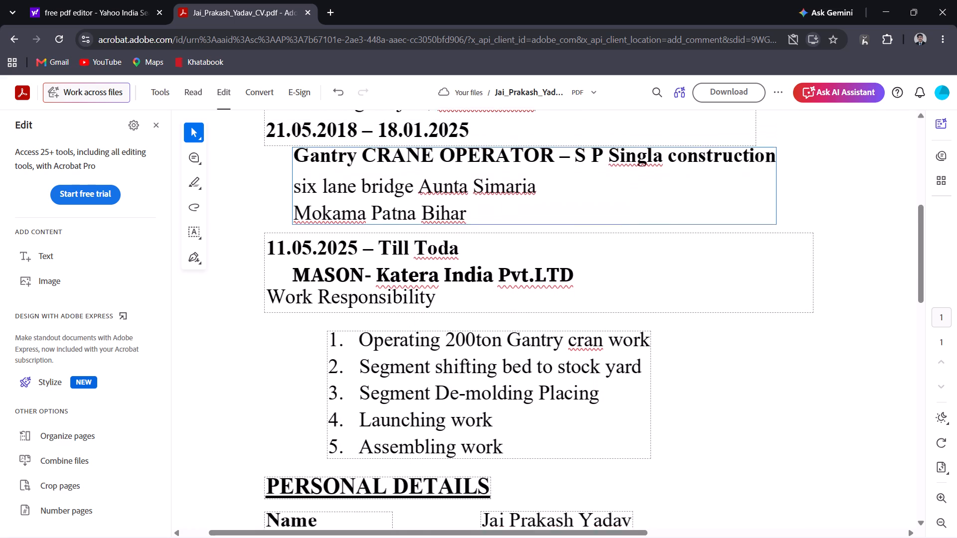
scroll(619, 192, "up", 2)
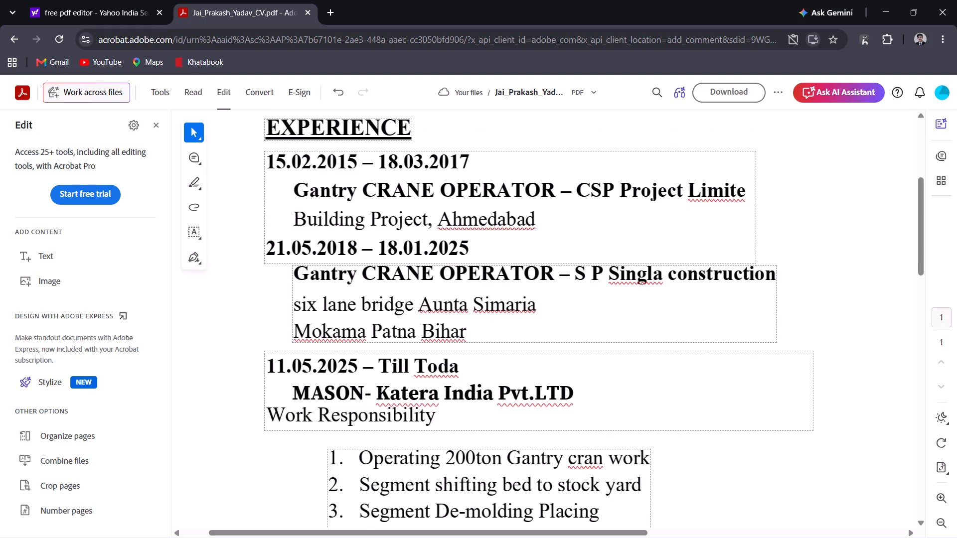
scroll(613, 336, "down", 2)
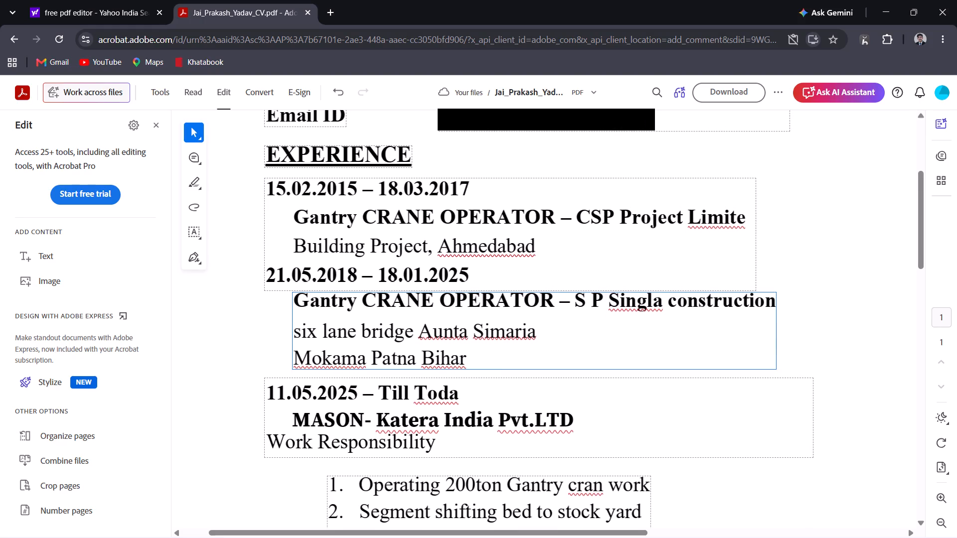
scroll(613, 336, "down", 1)
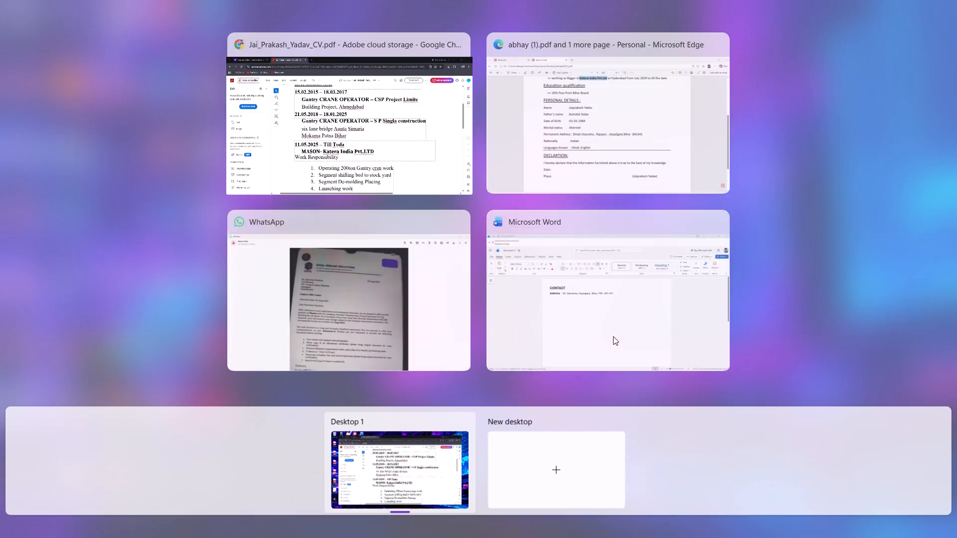
Switch to Edge, copy Hyderabad from the Katera India entry in abhay (1).pdf, and return to the CV in Chrome.
left_click(617, 127)
scroll(531, 230, "up", 2)
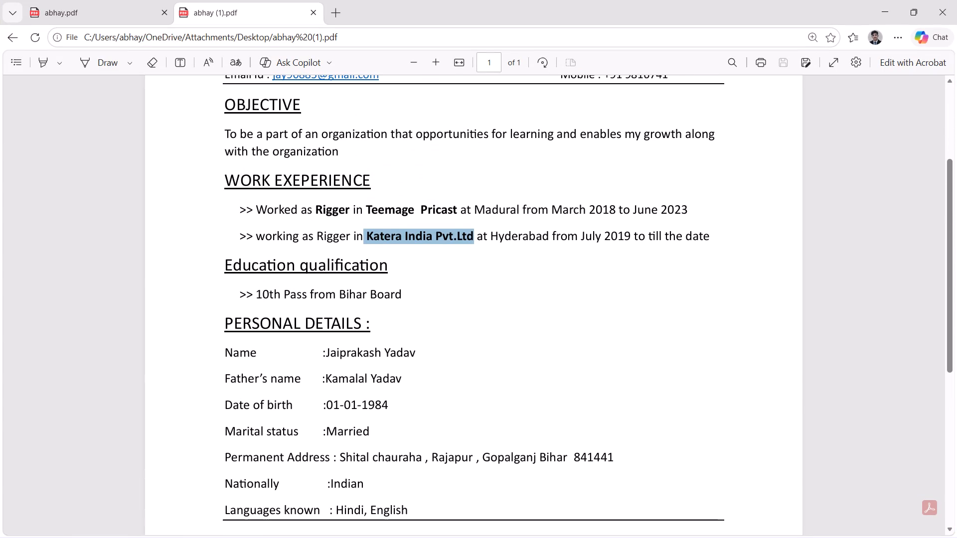
left_click_drag(489, 234, 547, 240)
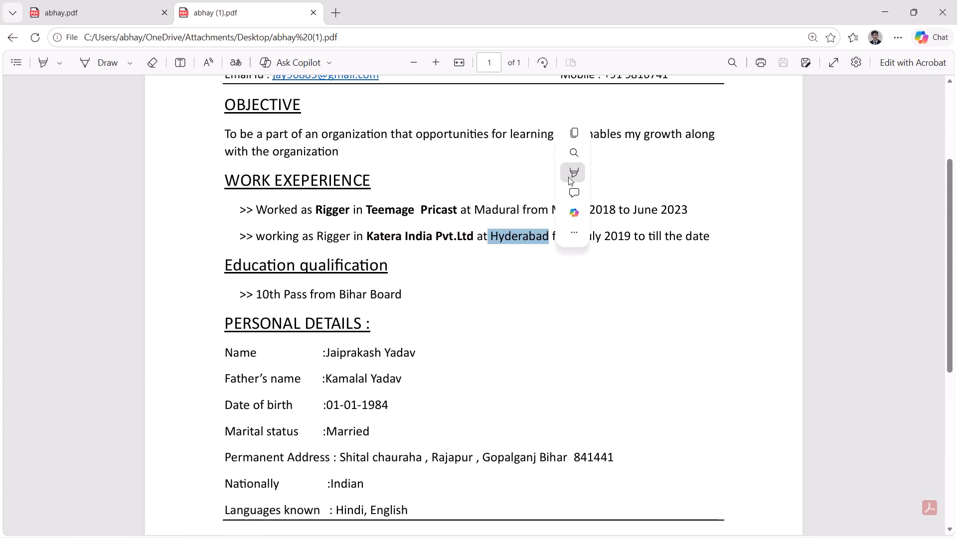
left_click(575, 138)
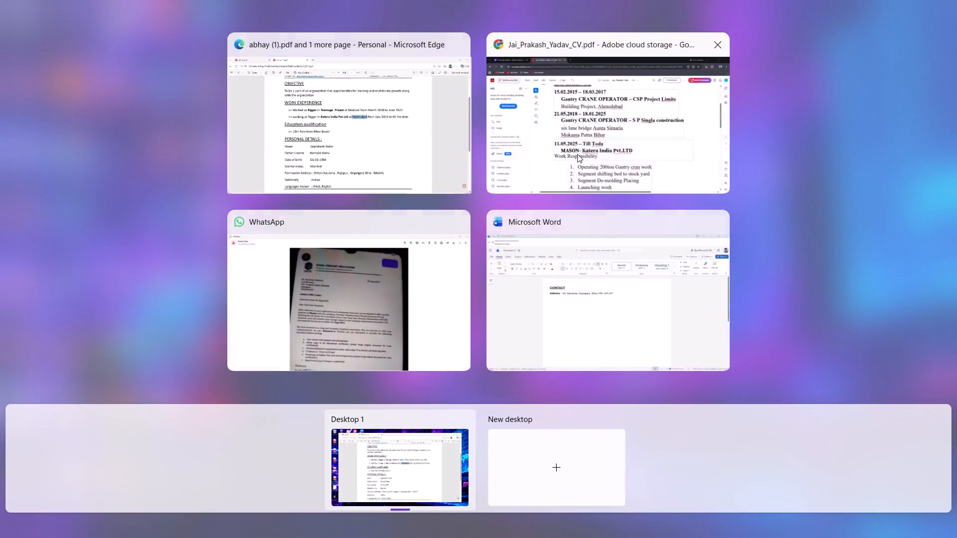
left_click(582, 141)
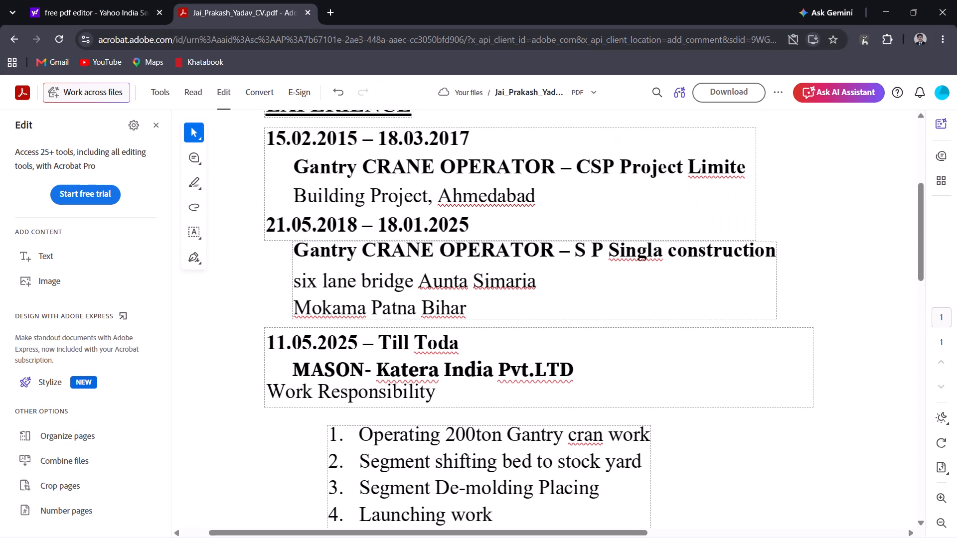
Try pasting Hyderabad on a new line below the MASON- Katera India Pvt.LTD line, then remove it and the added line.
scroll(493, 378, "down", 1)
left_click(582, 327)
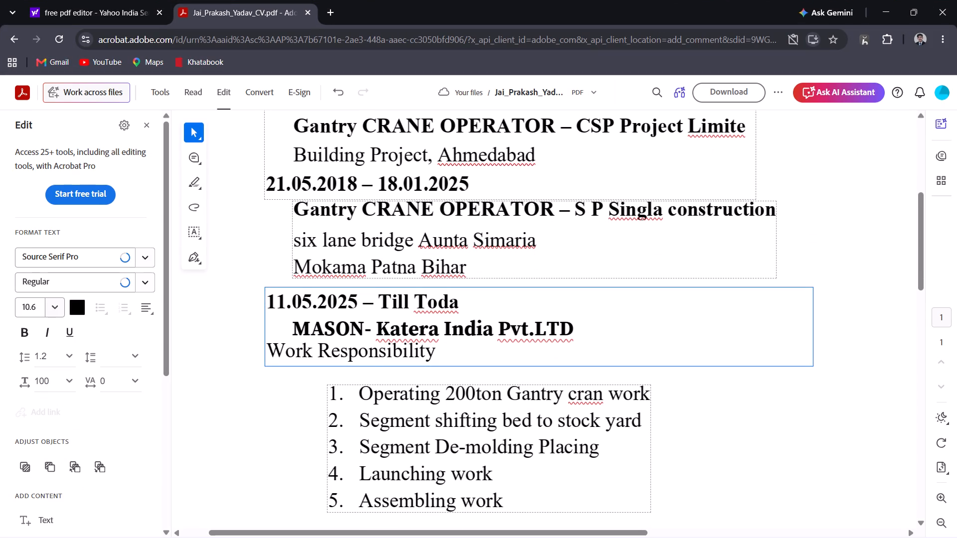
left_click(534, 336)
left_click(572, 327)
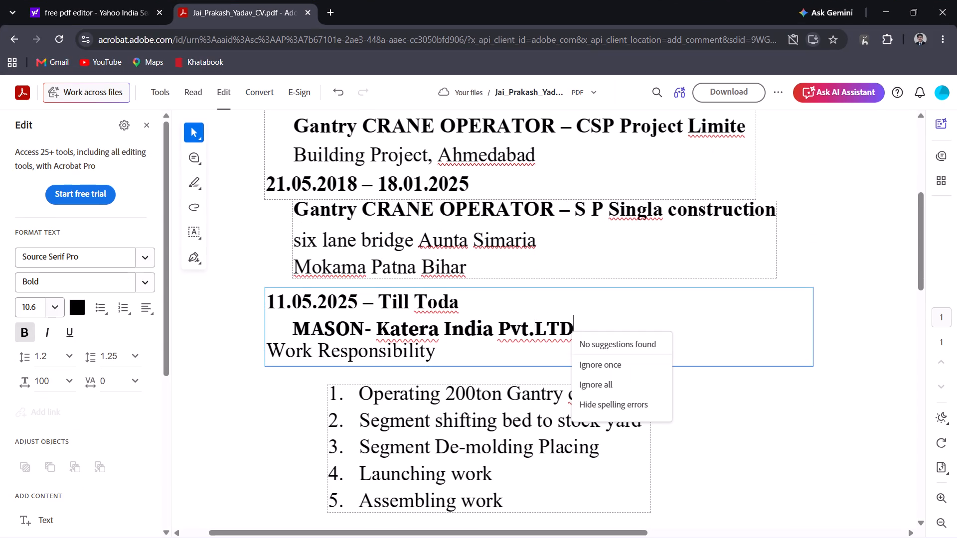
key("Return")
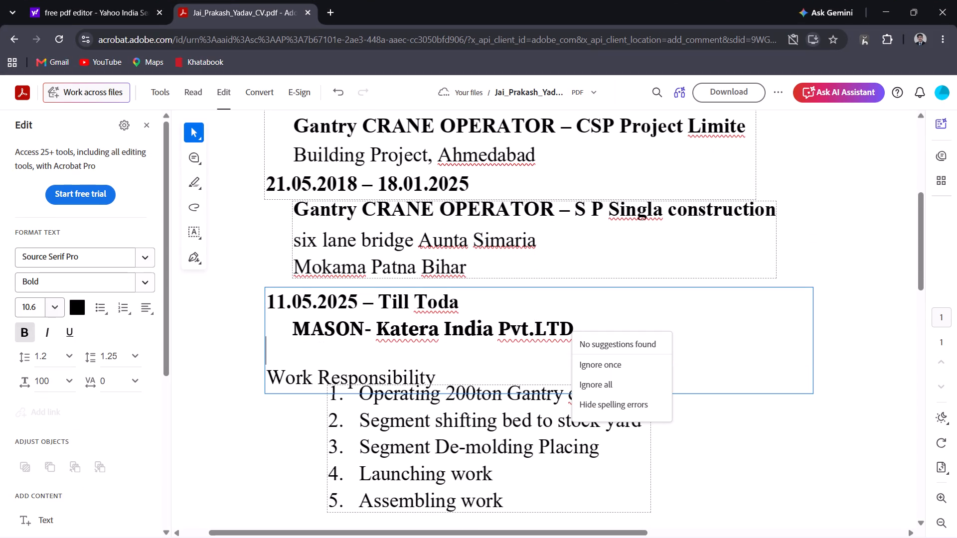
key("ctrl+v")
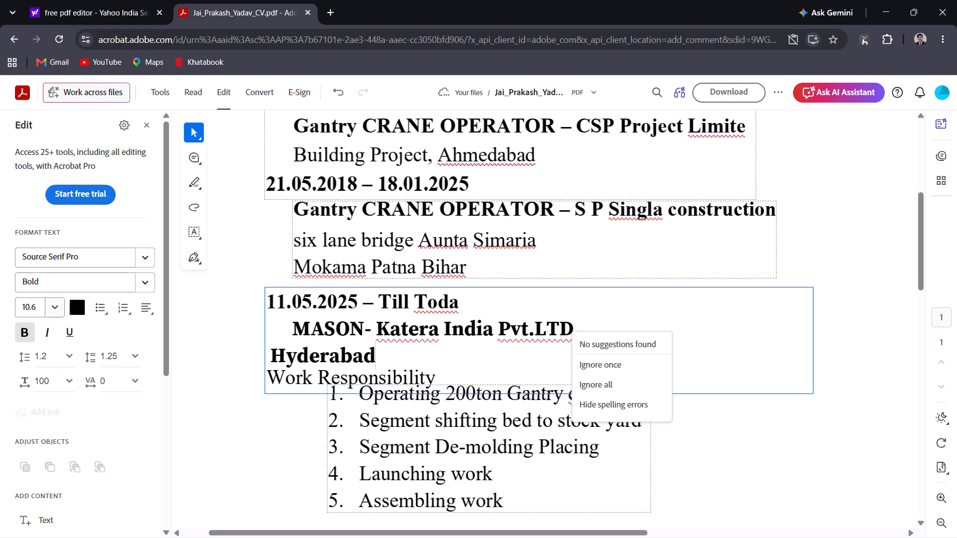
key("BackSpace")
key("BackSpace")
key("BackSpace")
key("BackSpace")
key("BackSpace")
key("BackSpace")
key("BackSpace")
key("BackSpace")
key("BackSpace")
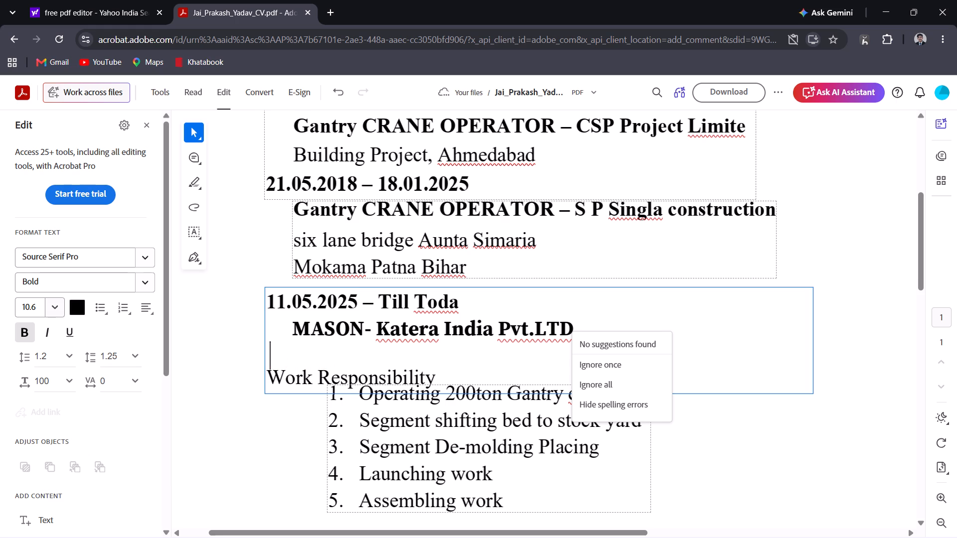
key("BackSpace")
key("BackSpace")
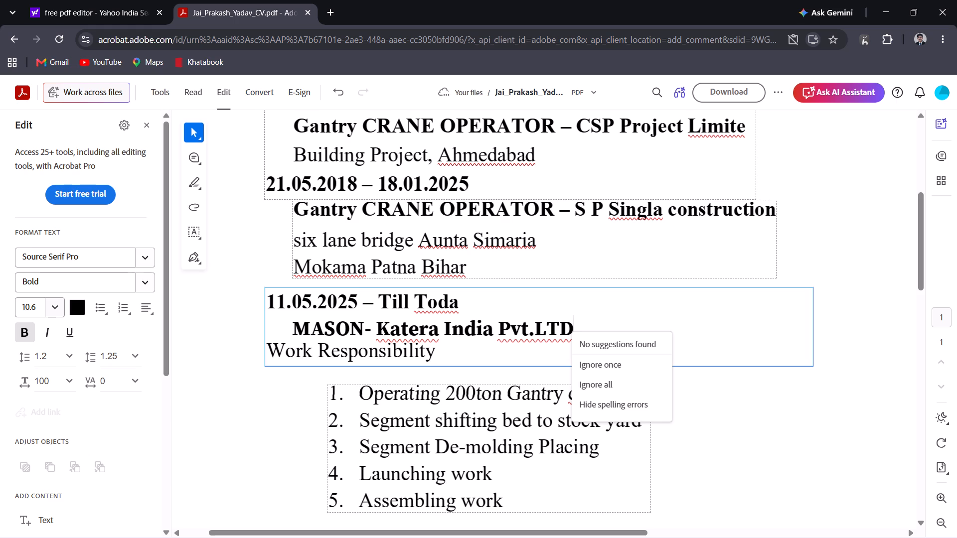
Add a comma and the copied Hyderabad in regular, non-bold text after MASON- Katera India Pvt.LTD.
type(",")
key("space")
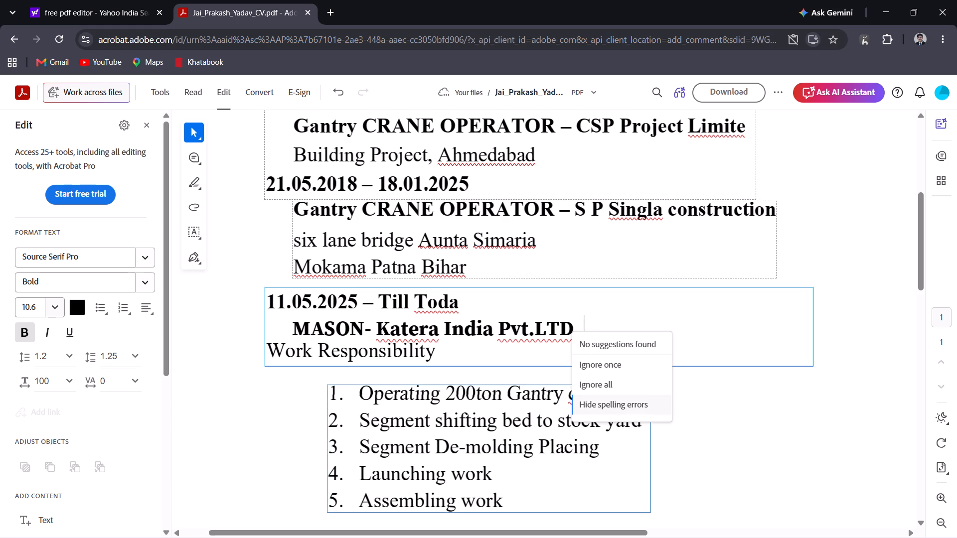
left_click(756, 394)
left_click(609, 326)
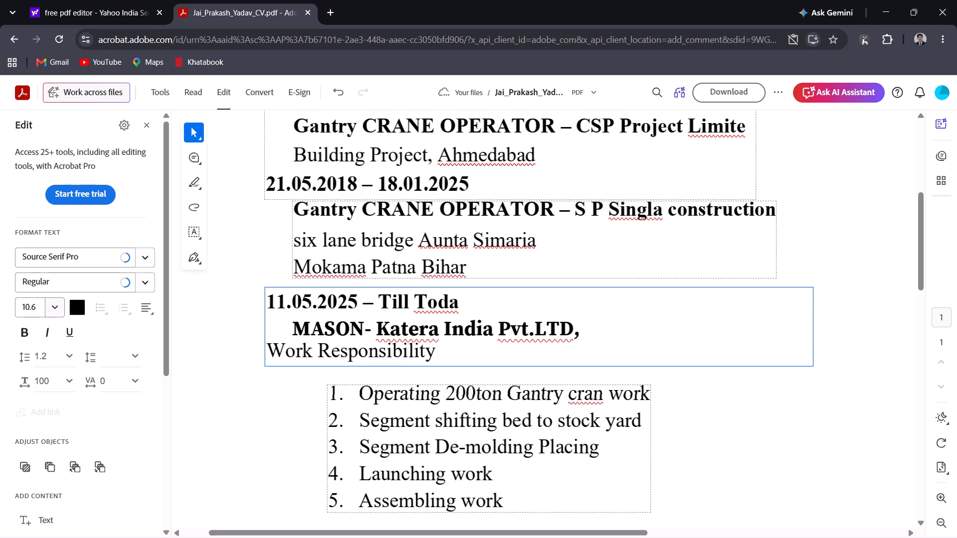
left_click(577, 325)
key("space")
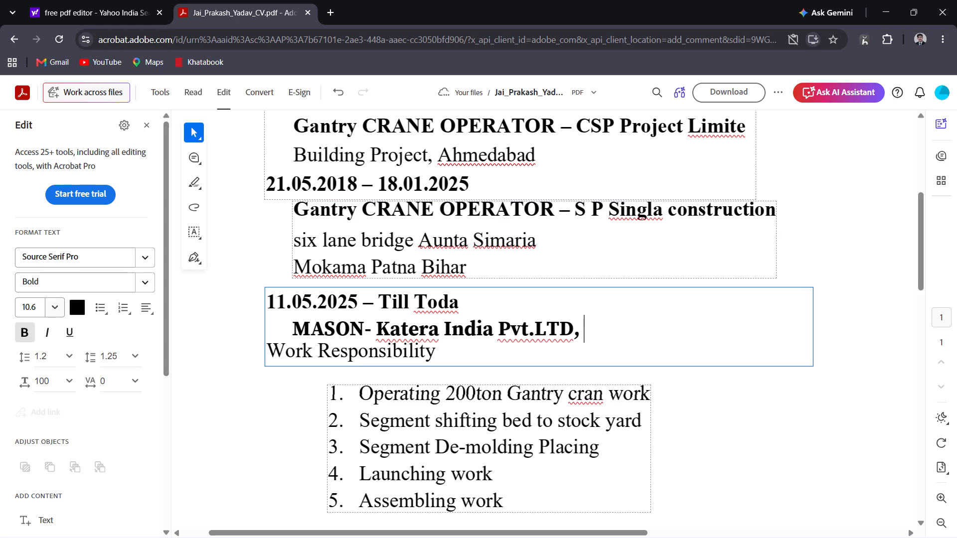
left_click(28, 336)
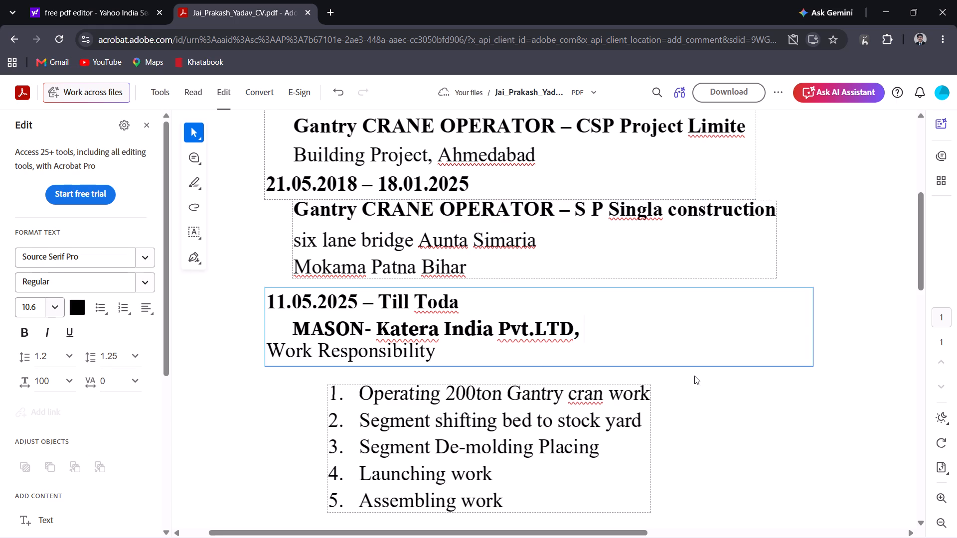
key("ctrl+v")
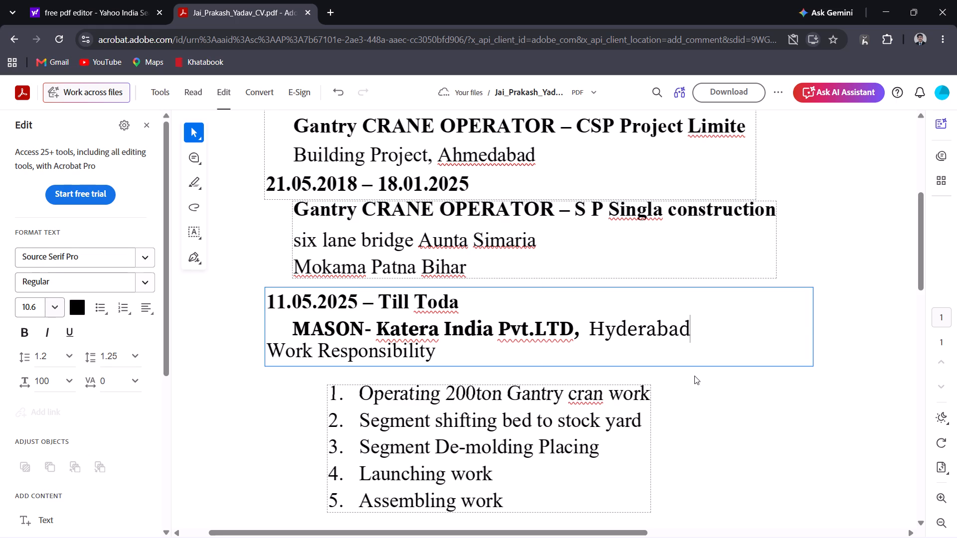
Check the experience entries and work responsibility list around the edited Katera India line.
scroll(703, 311, "up", 1)
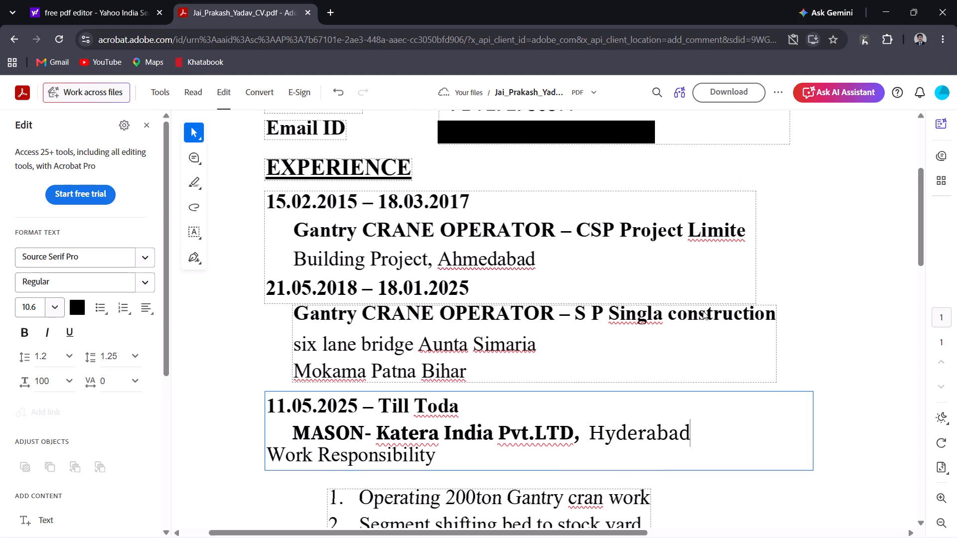
scroll(703, 311, "up", 1)
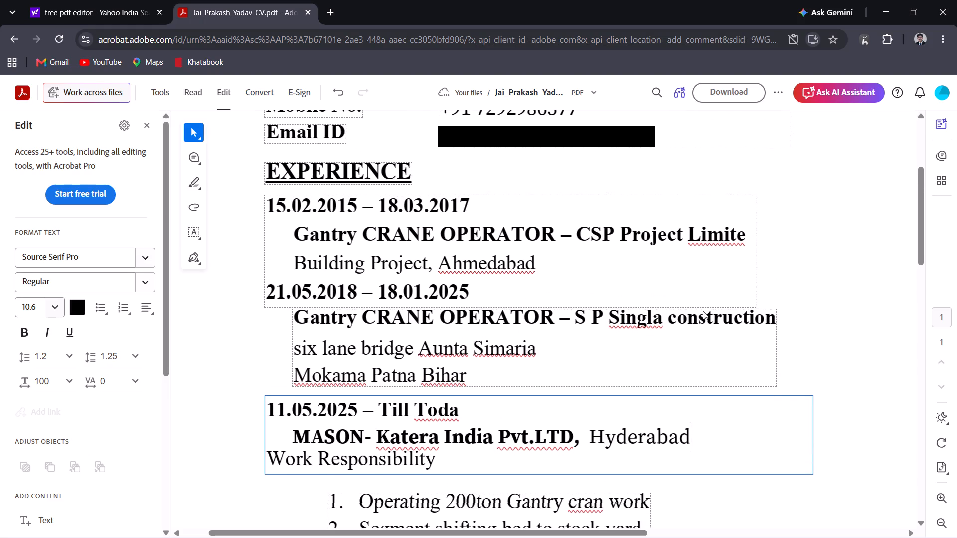
scroll(703, 311, "up", 1)
scroll(703, 311, "down", 1)
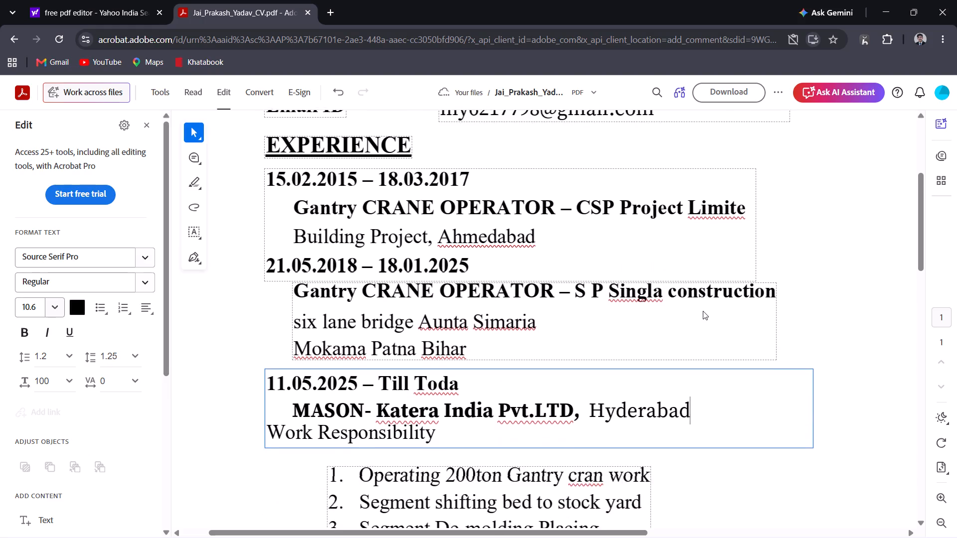
scroll(703, 311, "down", 2)
scroll(703, 311, "up", 1)
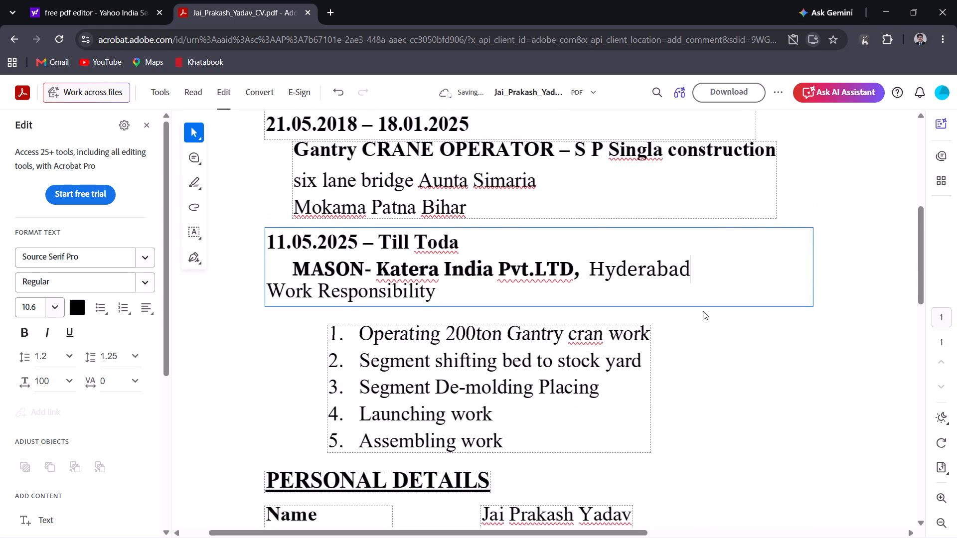
scroll(703, 311, "up", 2)
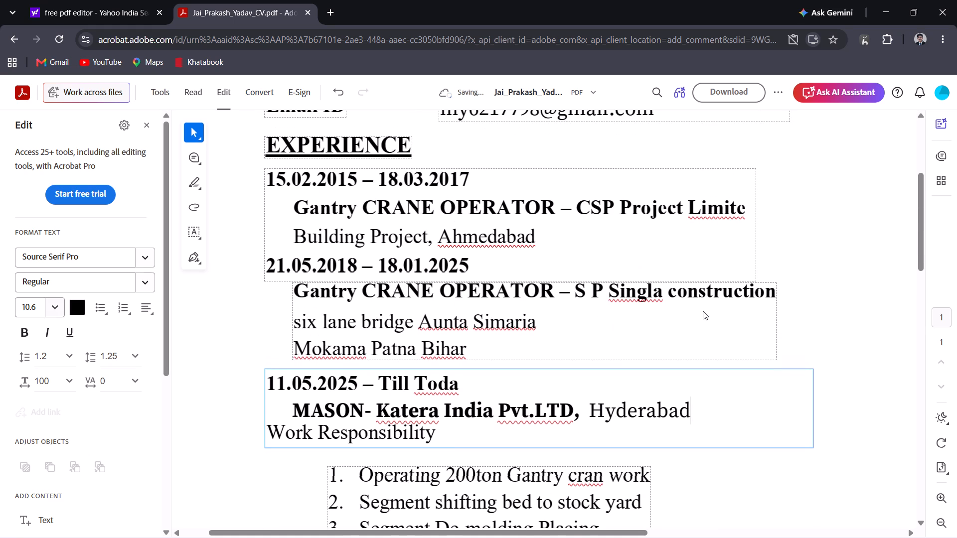
scroll(703, 311, "up", 1)
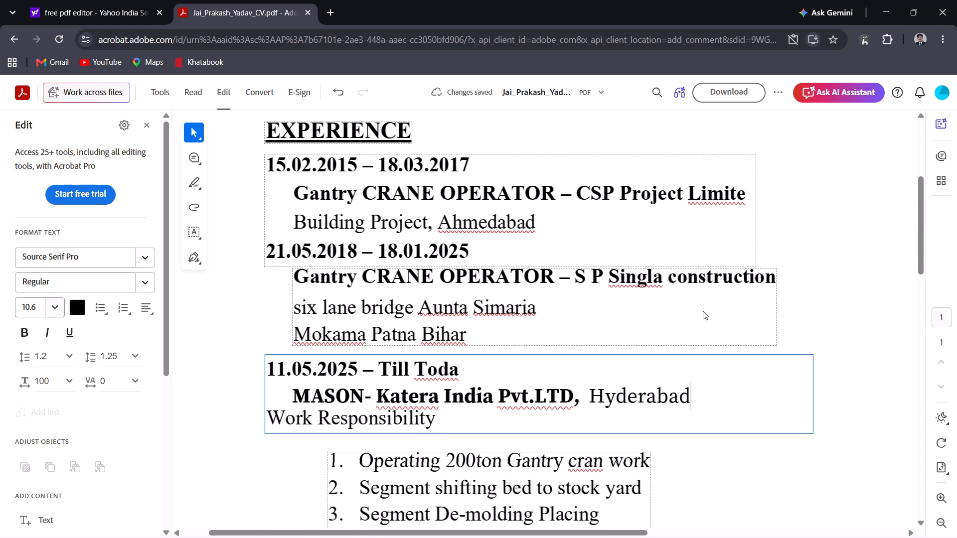
scroll(703, 311, "down", 2)
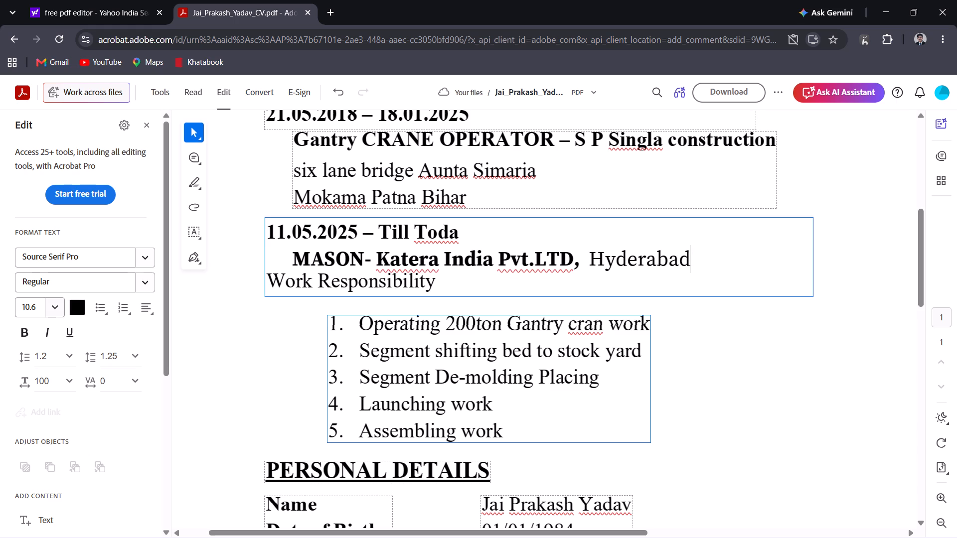
scroll(331, 354, "up", 2)
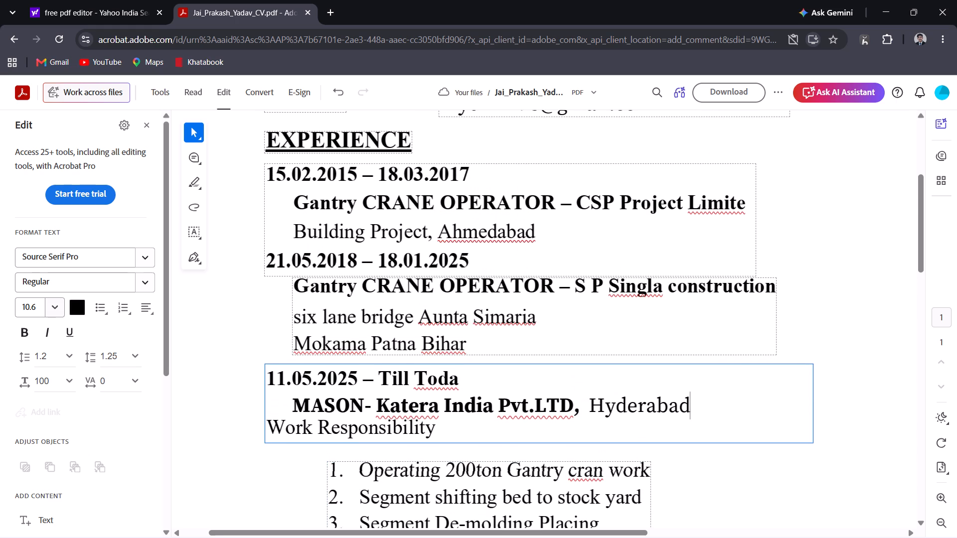
Switch to Edge, check the top of abhay (1).pdf, and bring up abhay.pdf for reference.
left_click(571, 160)
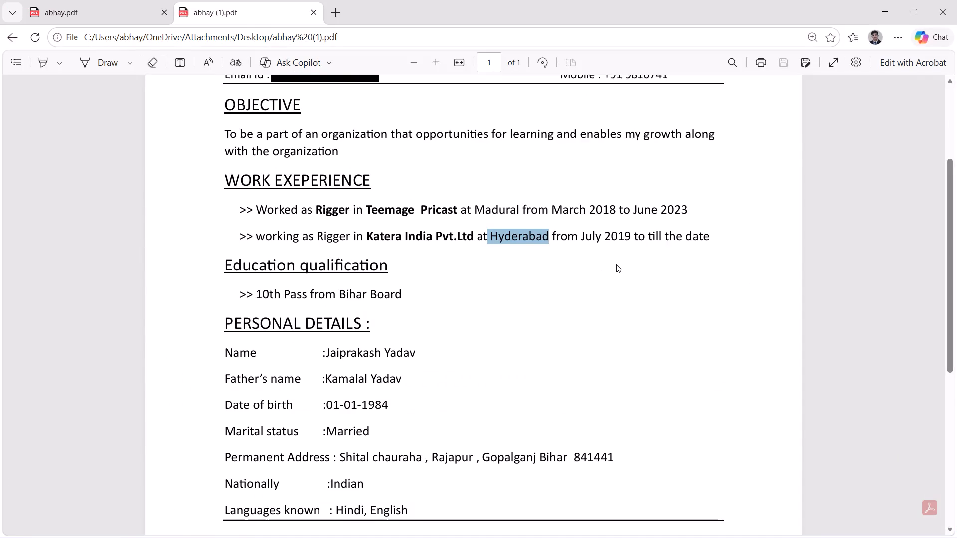
scroll(616, 264, "up", 1)
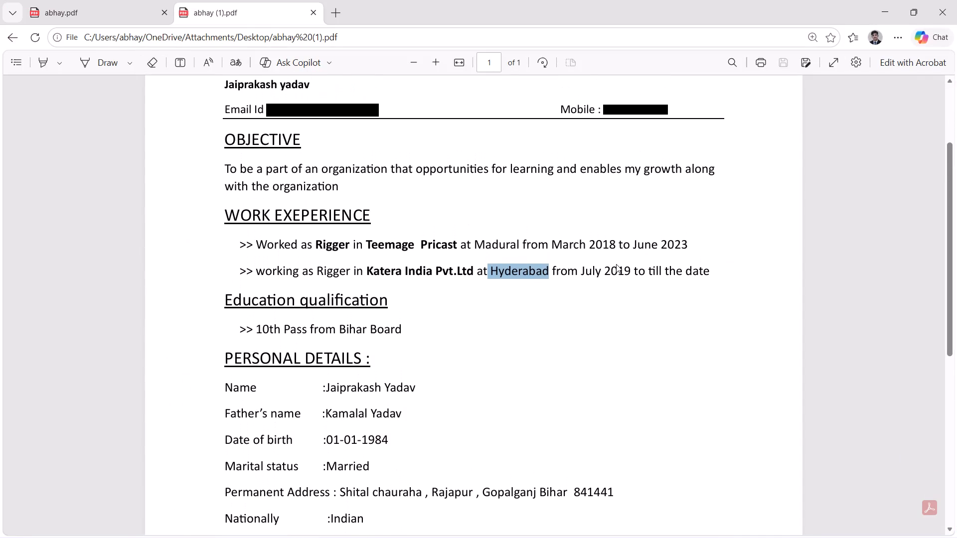
scroll(616, 264, "up", 3)
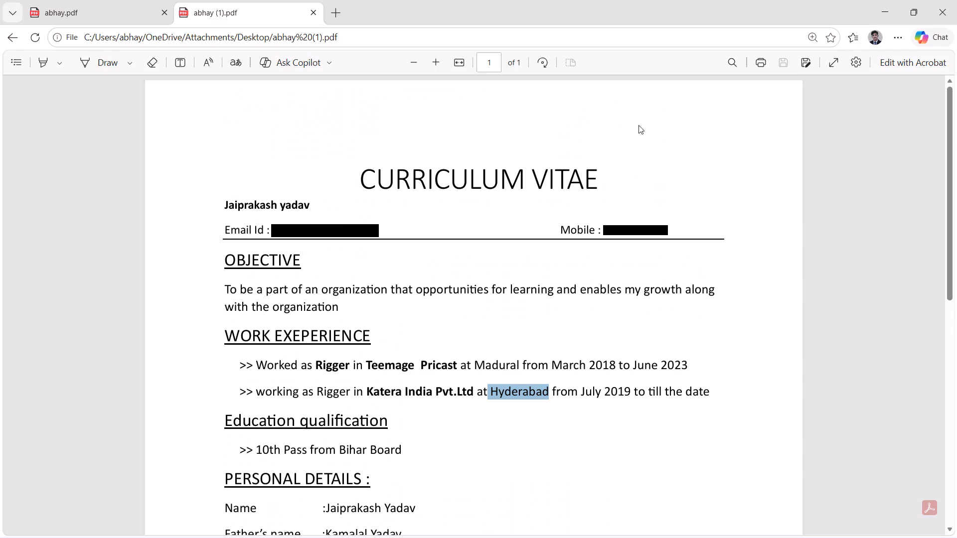
left_click(96, 6)
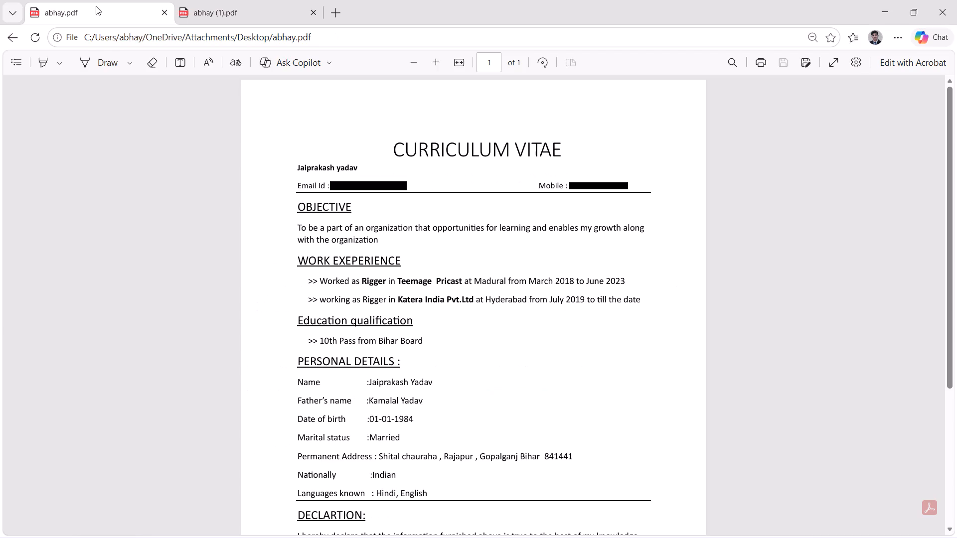
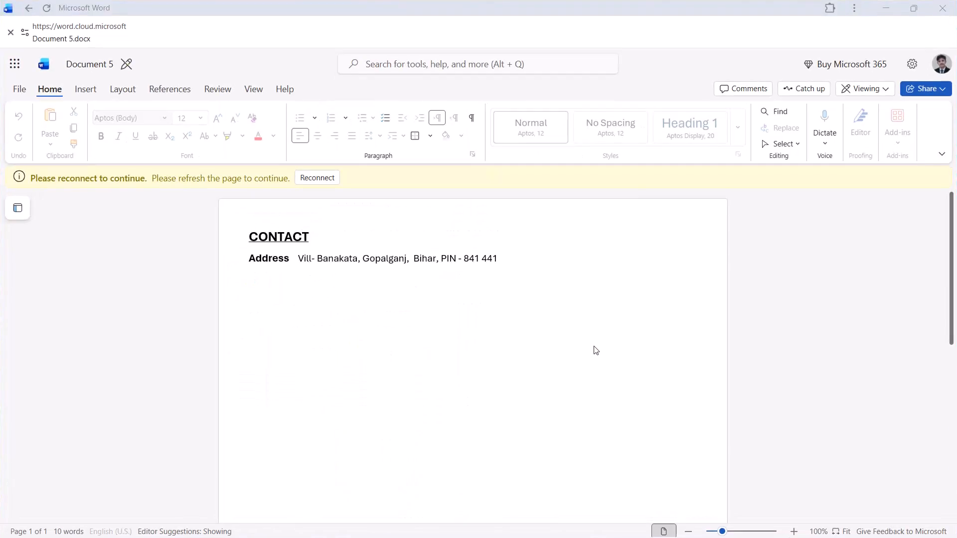
Return to the CV in Chrome and replace the whole date line above MASON- Katera India Pvt.LTD with MAR 2019.
left_click(590, 309)
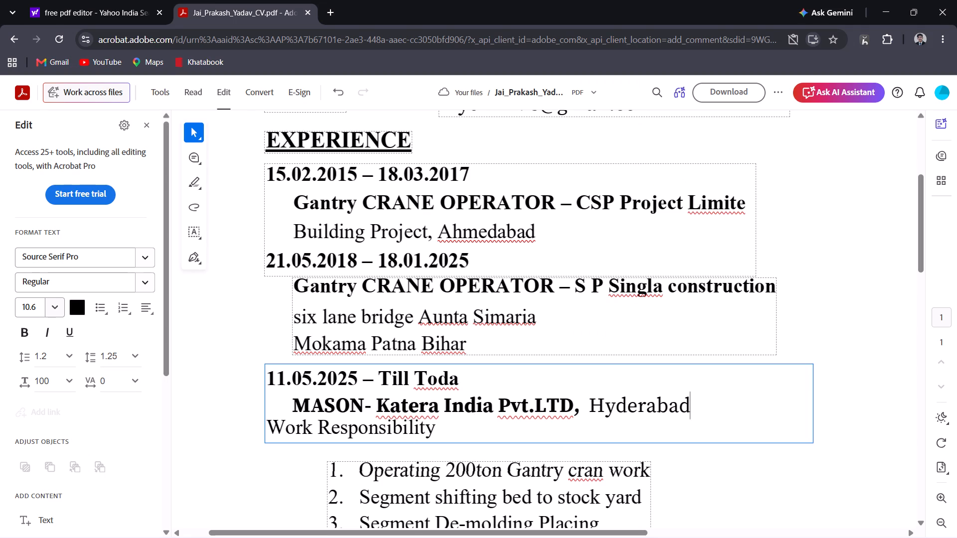
left_click(458, 383)
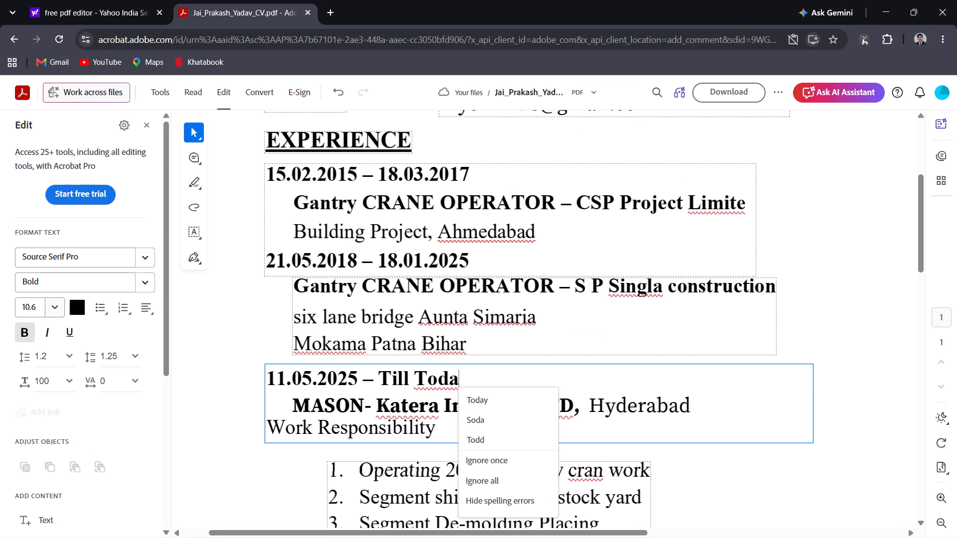
key("BackSpace")
key("BackSpace")
key("BackSpace")
key("BackSpace")
key("BackSpace")
key("BackSpace")
key("BackSpace")
key("BackSpace")
key("BackSpace")
key("BackSpace")
key("BackSpace")
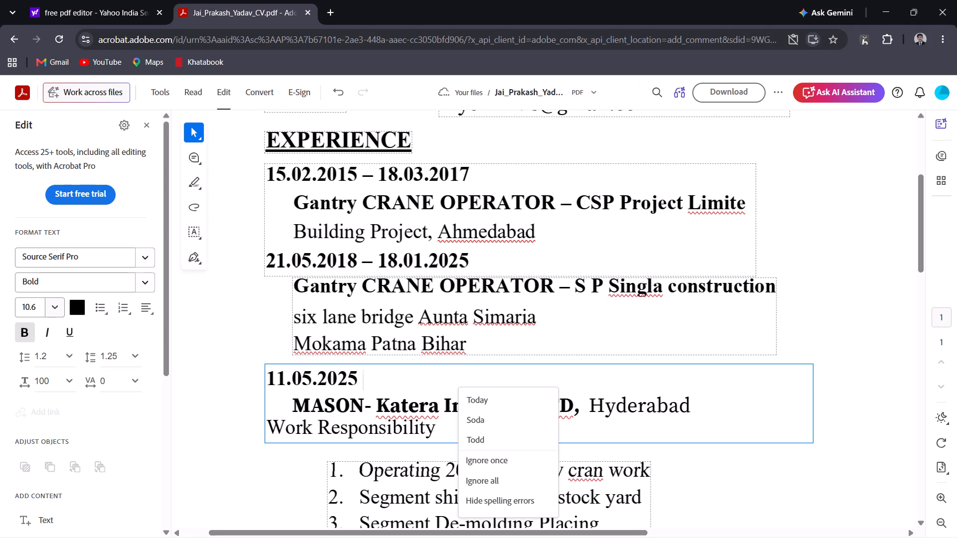
key("BackSpace")
key("BackSpace")
key("BackSpace")
key("BackSpace")
key("BackSpace")
key("BackSpace")
key("BackSpace")
key("BackSpace")
key("BackSpace")
key("BackSpace")
key("BackSpace")
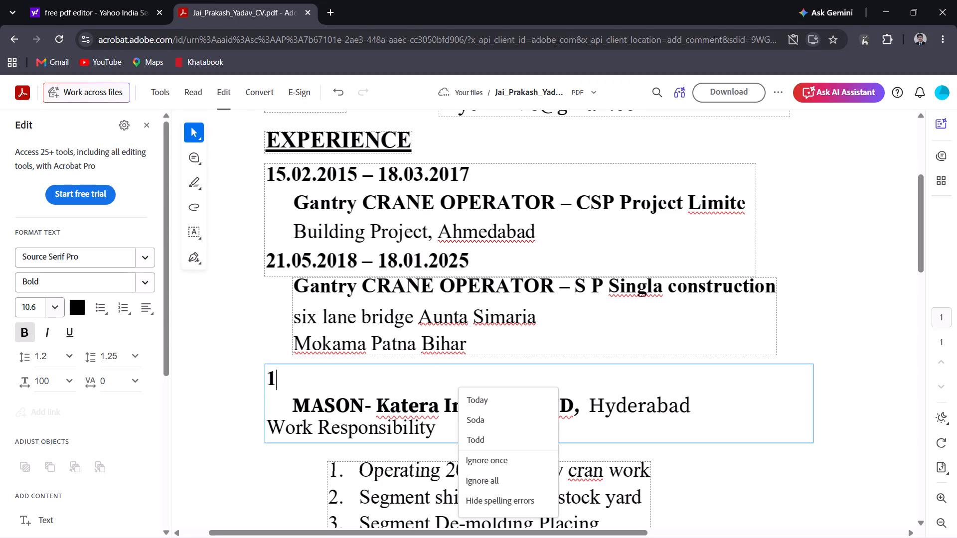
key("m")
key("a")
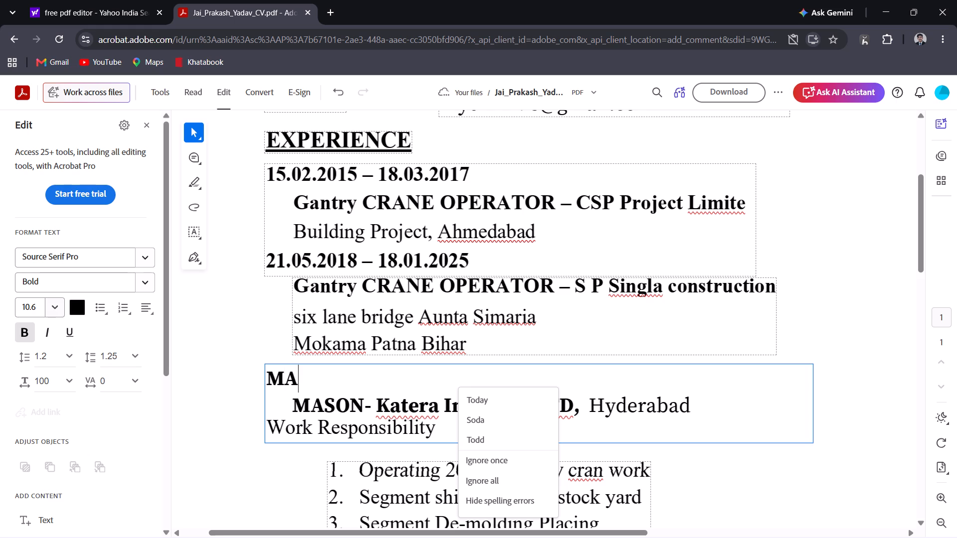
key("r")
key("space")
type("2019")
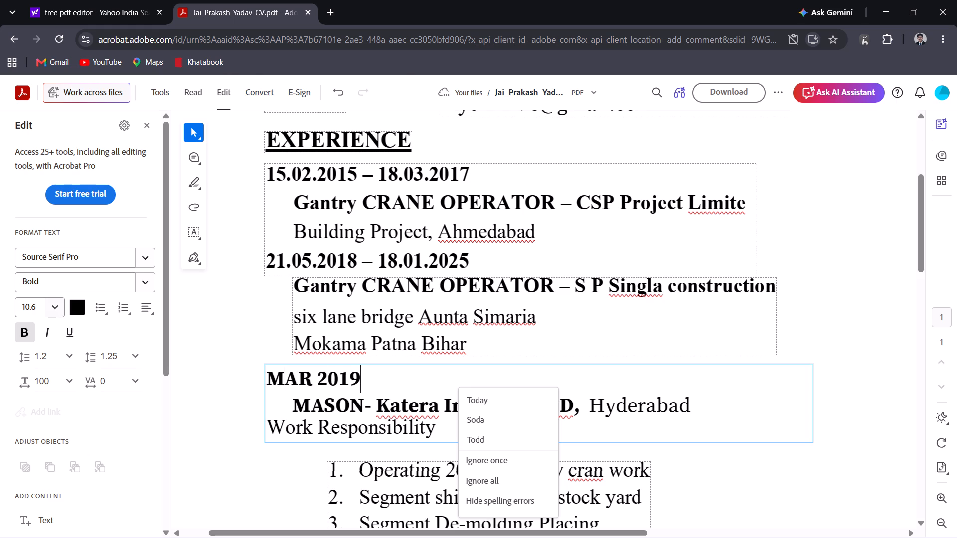
Switch to the Document 5 window in Word.
left_click(580, 81)
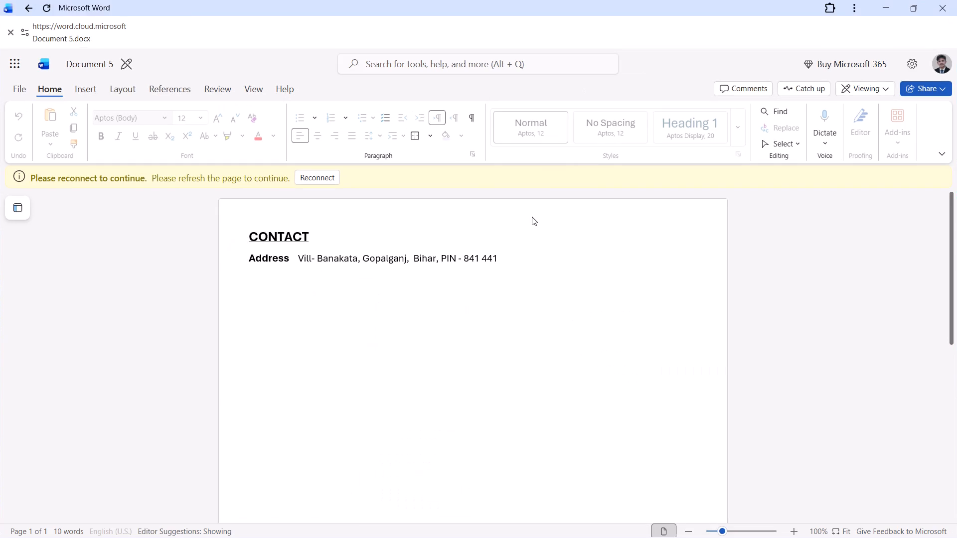
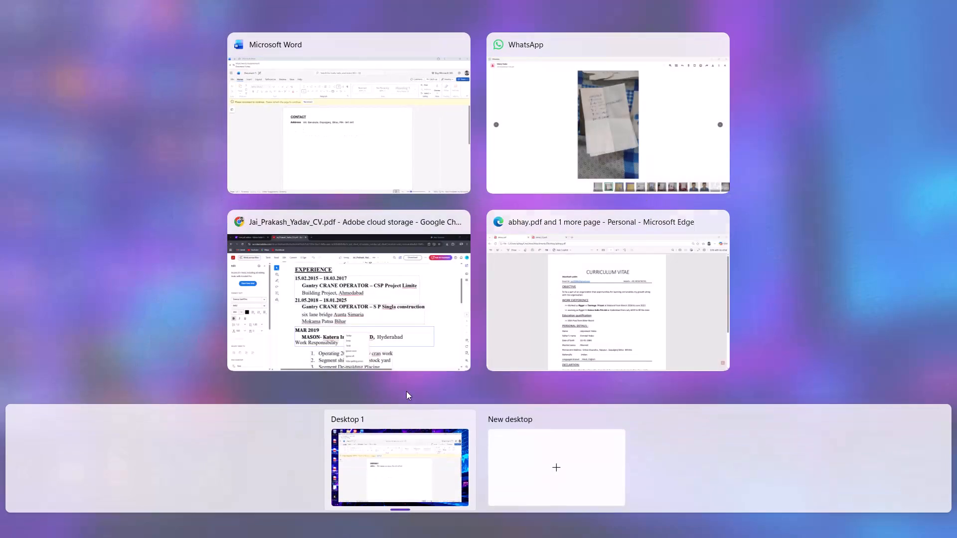
Switch back to the CV in Chrome and add a spaced hyphen after MAR 2019 in the Katera India entry.
left_click(377, 313)
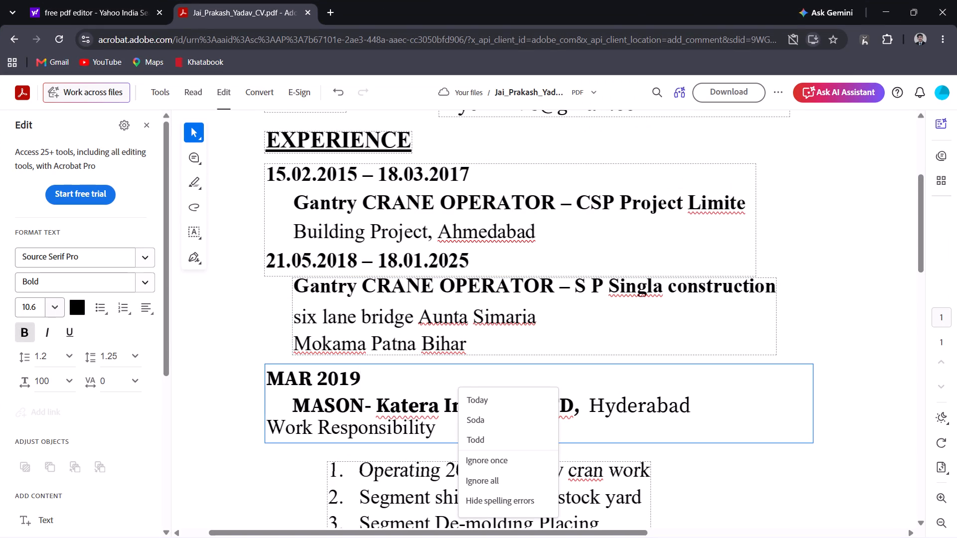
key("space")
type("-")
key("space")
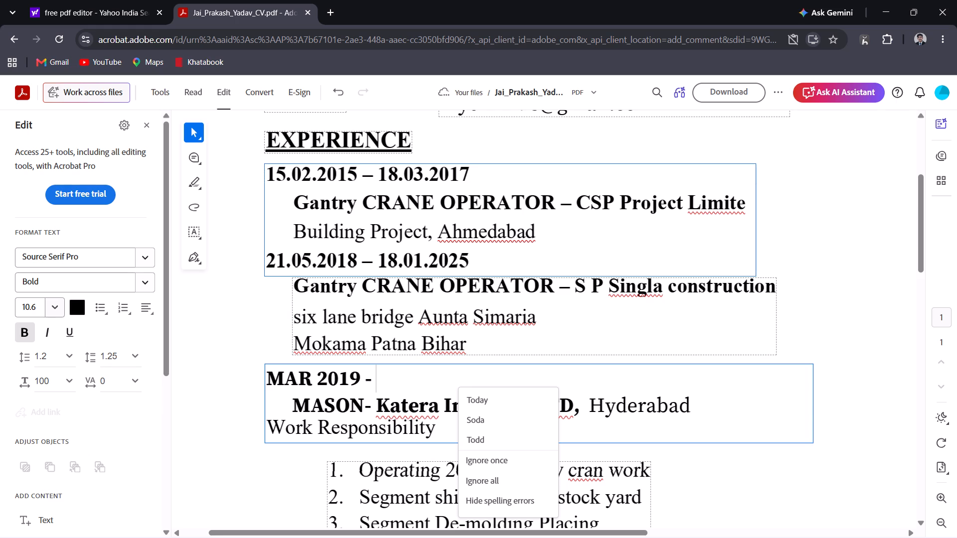
Select the long dash between 21.05.2018 and 18.01.2025 in the experience section.
left_click_drag(372, 257, 373, 261)
left_click_drag(373, 261, 372, 261)
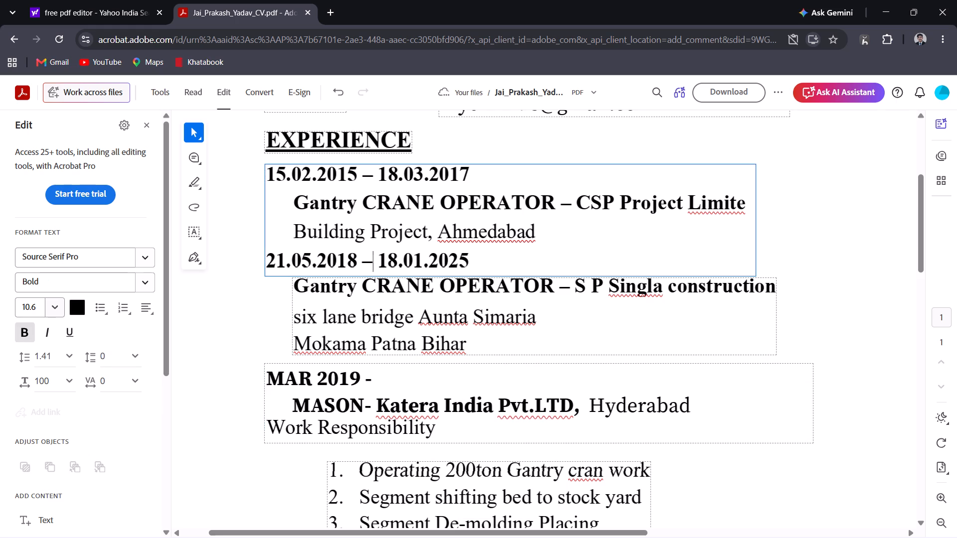
left_click_drag(372, 261, 363, 263)
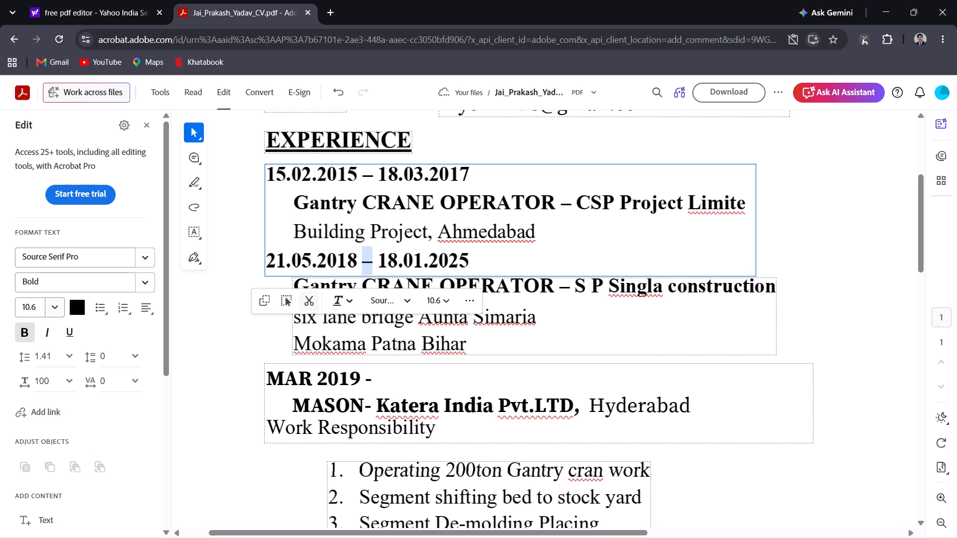
Copy the long dash from the 21.05.2018 – 18.01.2025 line and delete the hyphen after MAR 2019.
key("ctrl+c")
left_click(374, 377)
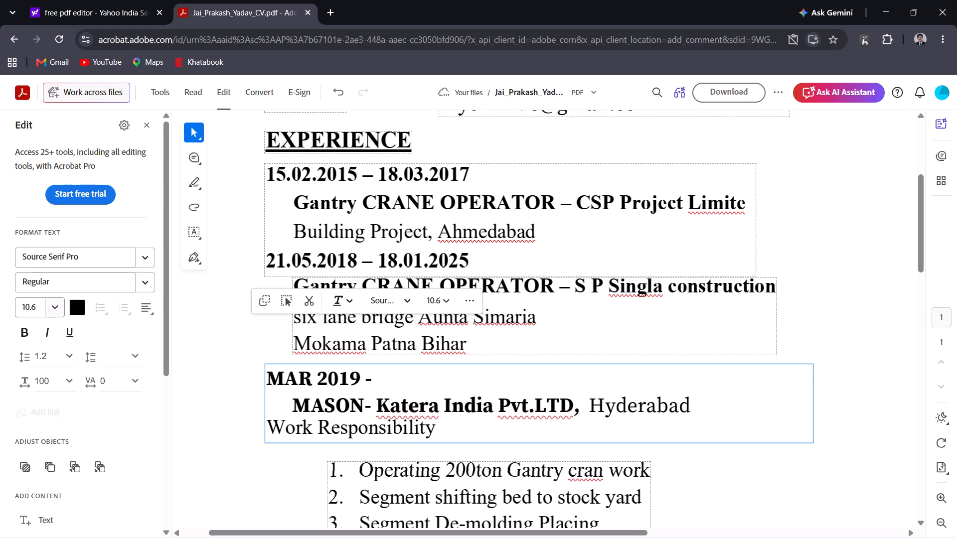
left_click(372, 378)
key("BackSpace")
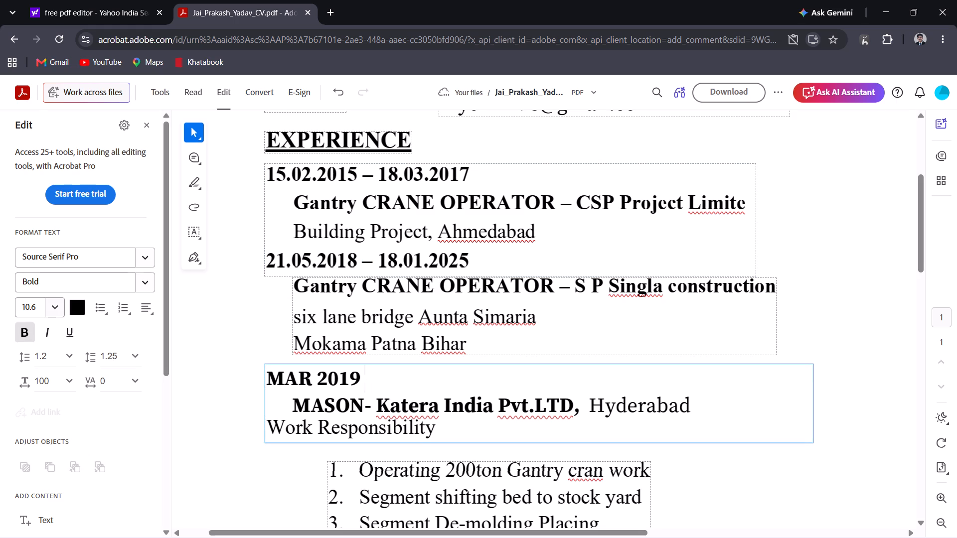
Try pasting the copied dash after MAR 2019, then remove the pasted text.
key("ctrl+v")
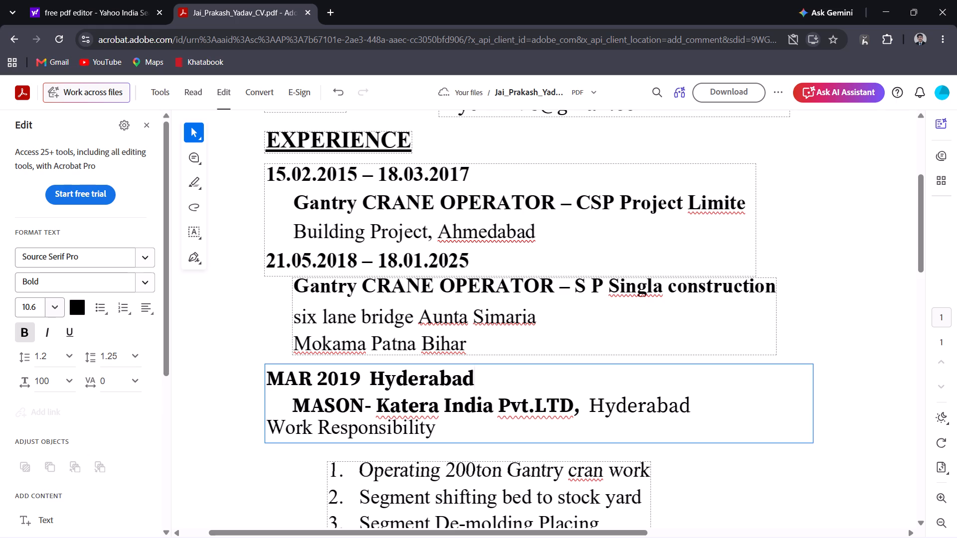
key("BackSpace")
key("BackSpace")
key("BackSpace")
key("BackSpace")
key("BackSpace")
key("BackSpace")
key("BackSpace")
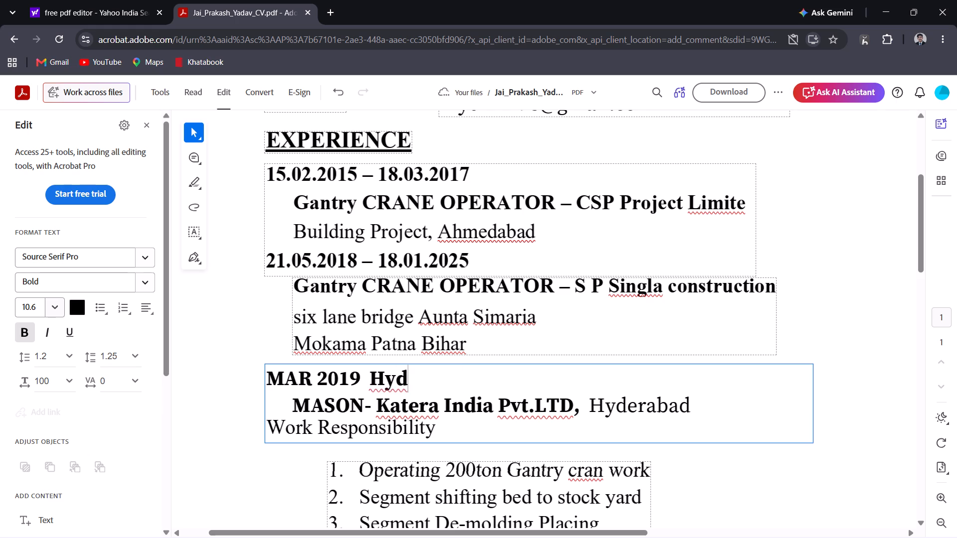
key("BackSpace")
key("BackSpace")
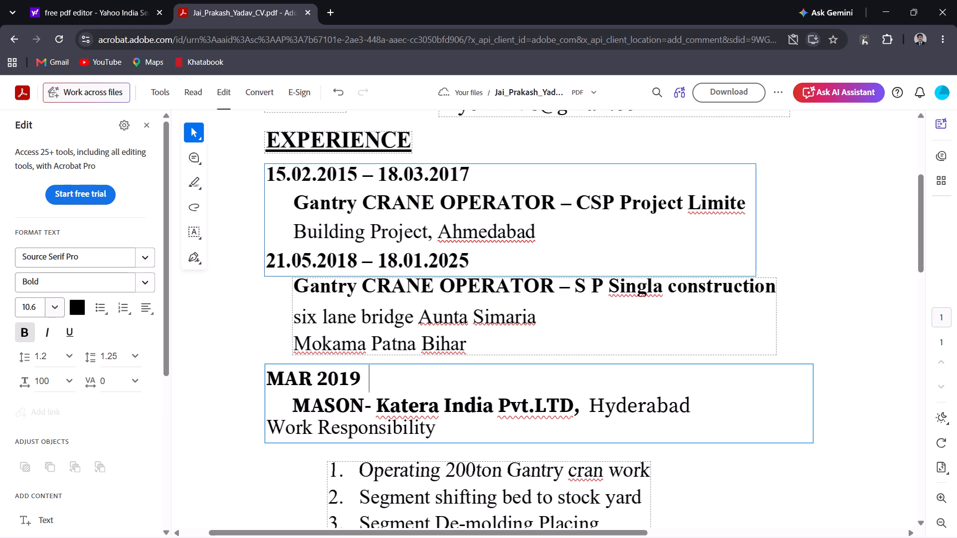
Copy the long dash between 21.05.2018 and 18.01.2025 again for use after MAR 2019.
left_click(374, 260)
left_click(372, 261)
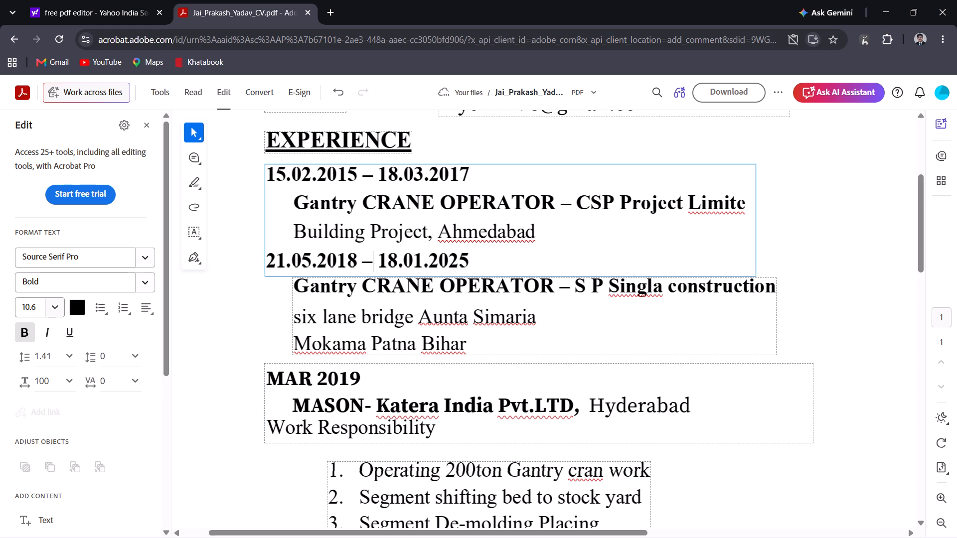
left_click(372, 261)
double_click(368, 261)
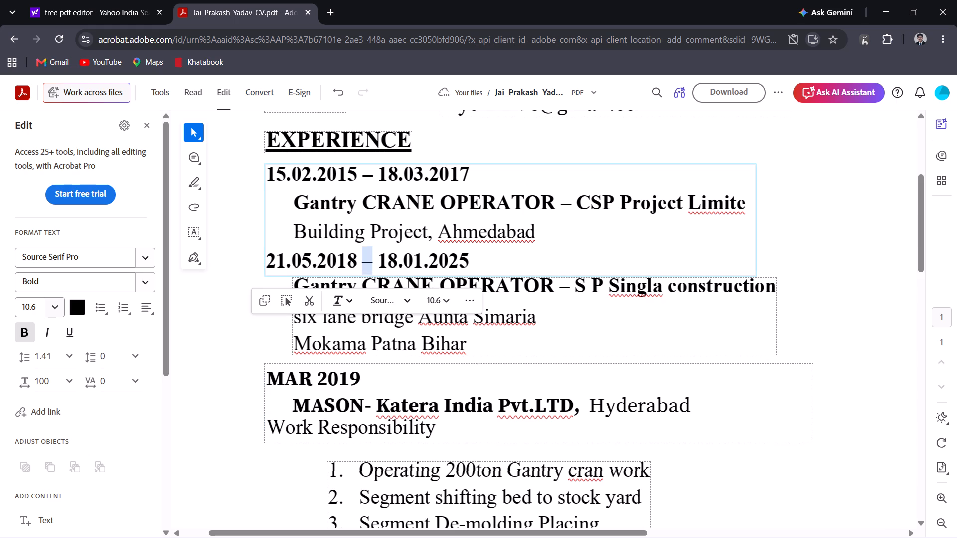
key("ctrl+c")
key("ctrl+c")
key("ctrl+c")
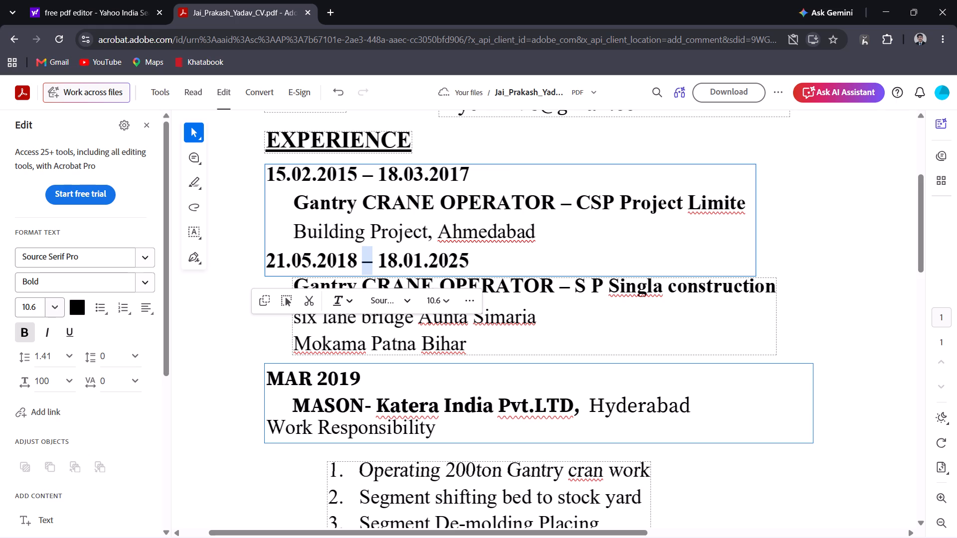
Complete the Katera India date line by pasting the copied long dash after MAR 2019 and adding SEP 2023.
left_click(375, 383)
left_click(358, 375)
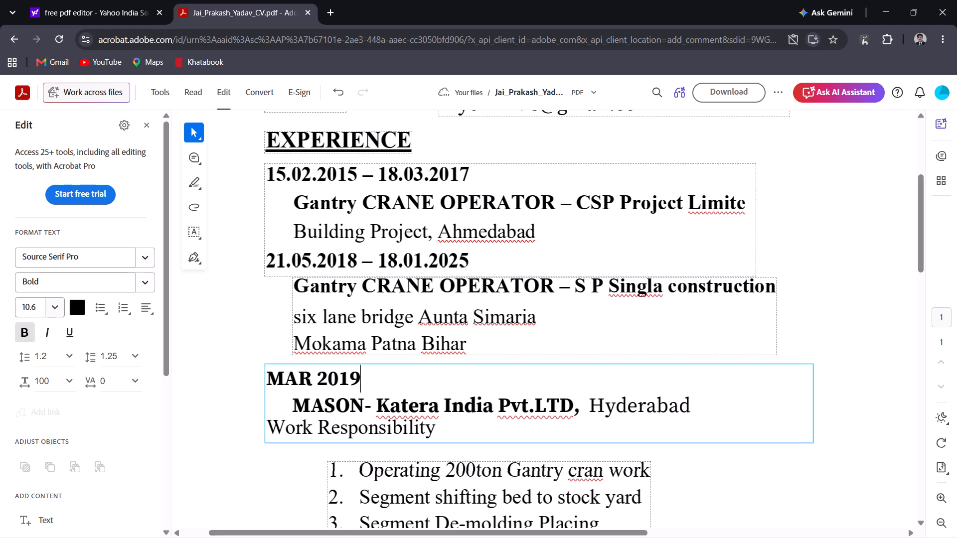
key("Right")
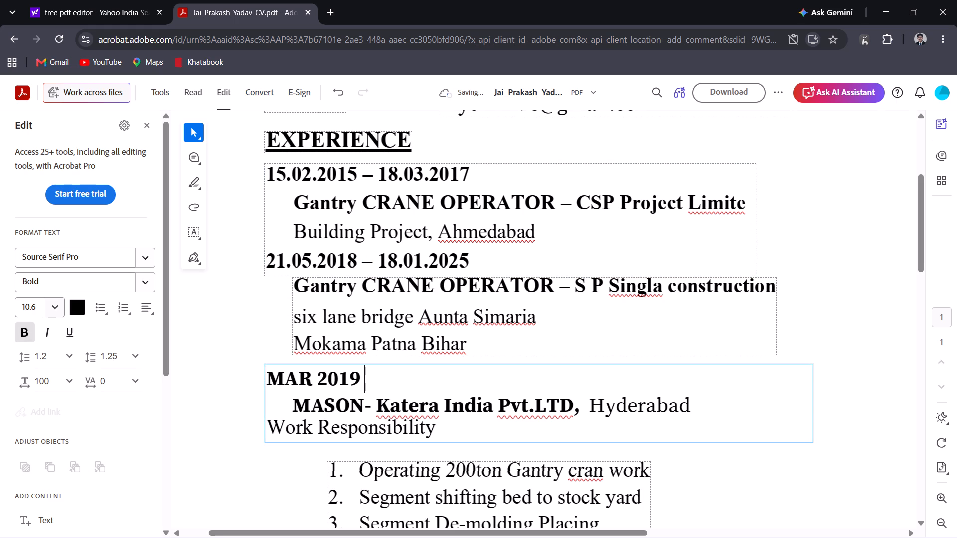
key("ctrl+v")
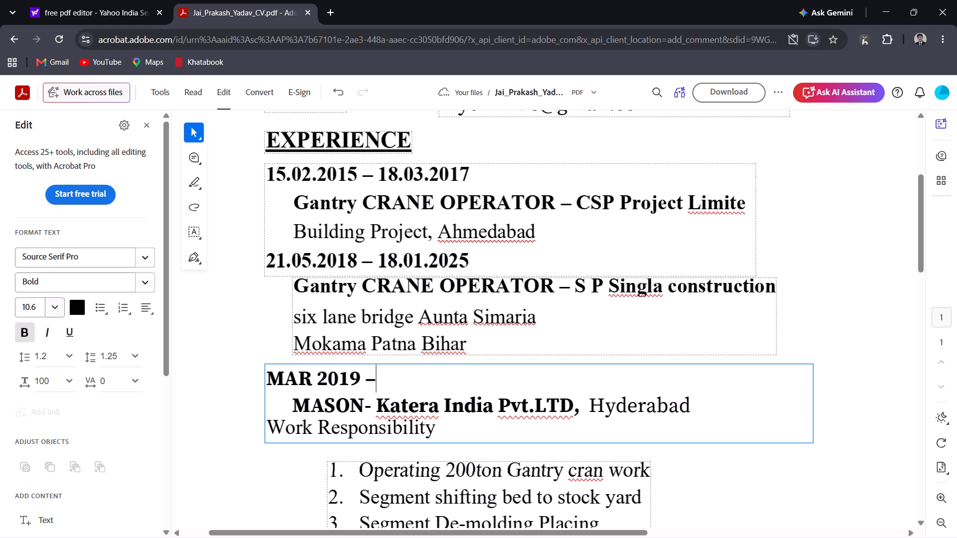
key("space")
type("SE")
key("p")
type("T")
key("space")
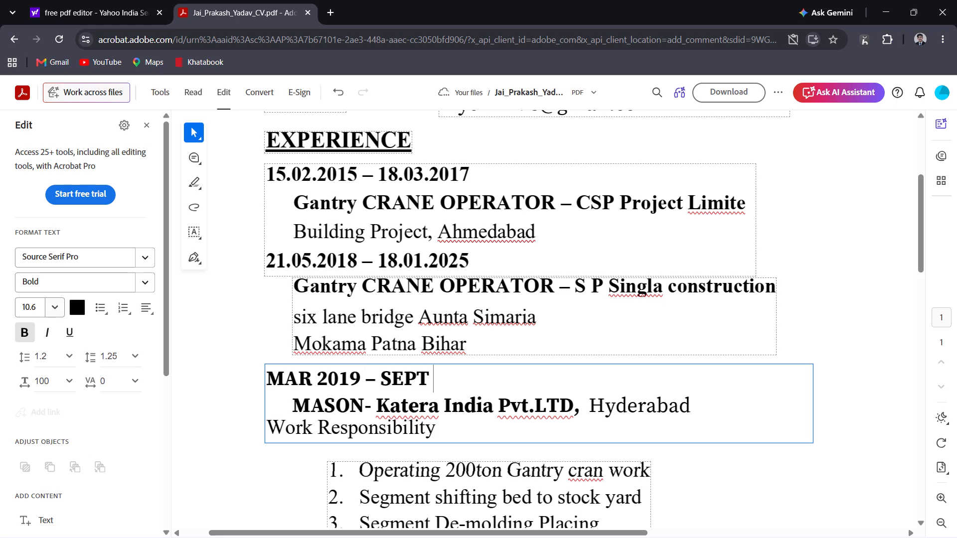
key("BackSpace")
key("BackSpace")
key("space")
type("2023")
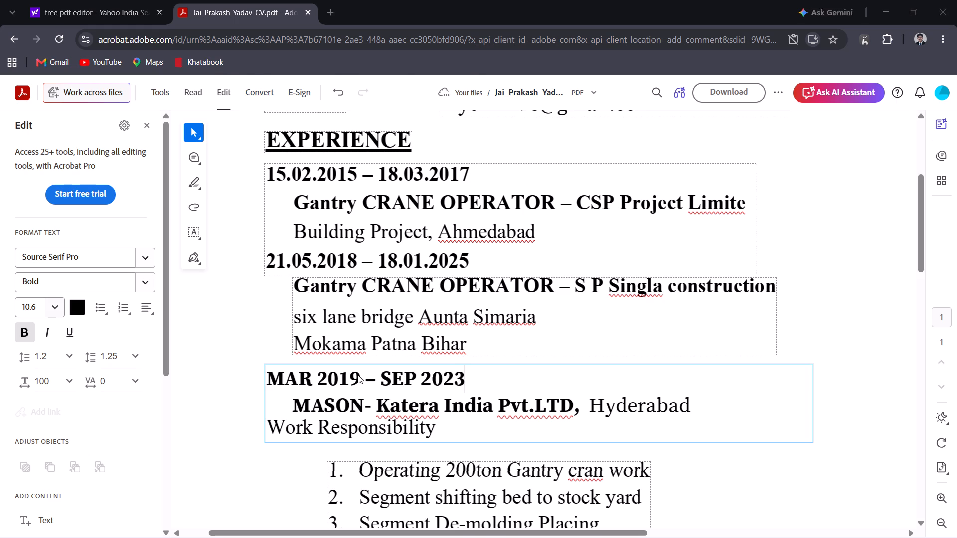
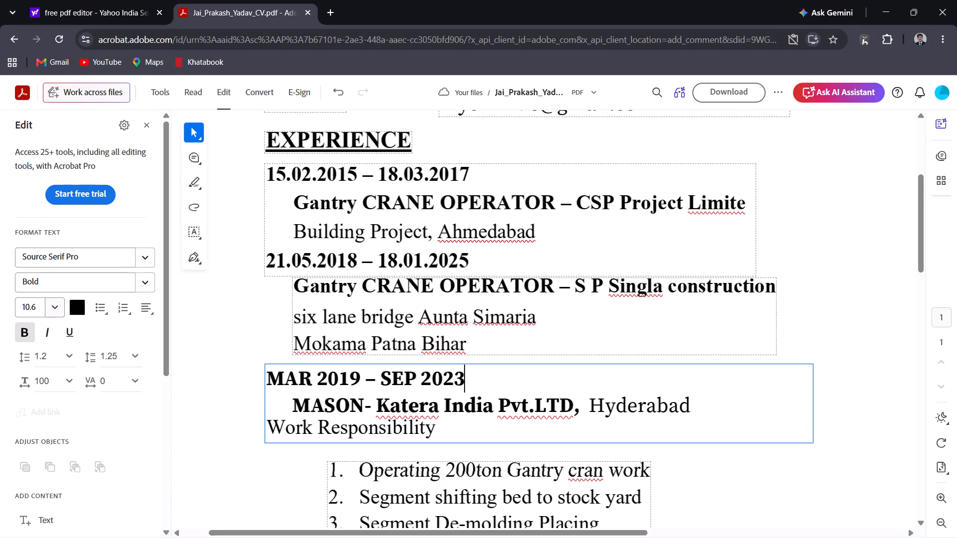
Copy the bold text "MASON- Katera India Pvt.LTD," from the line below MAR 2019 – SEP 2023.
left_click_drag(694, 405, 619, 419)
left_click(783, 471)
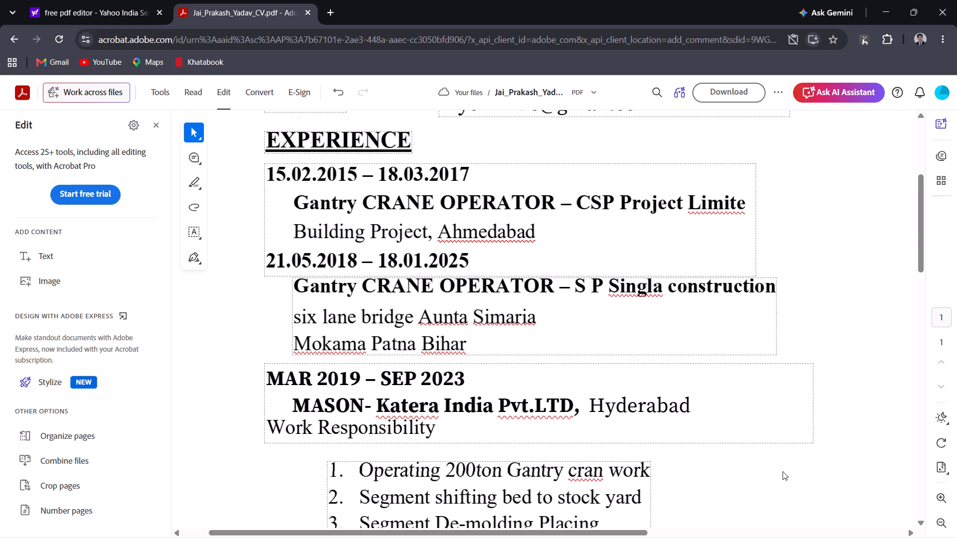
left_click_drag(579, 407, 526, 407)
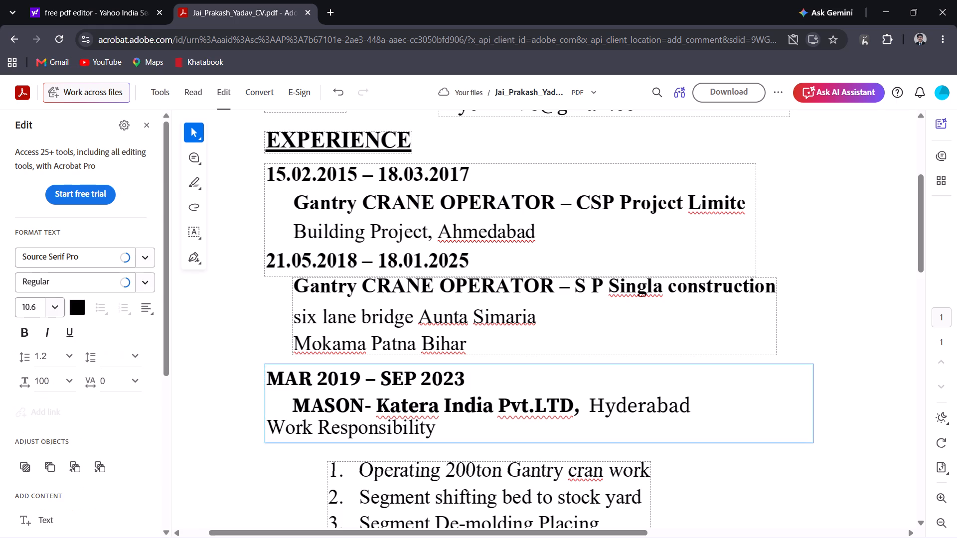
left_click_drag(526, 407, 583, 407)
left_click(583, 407)
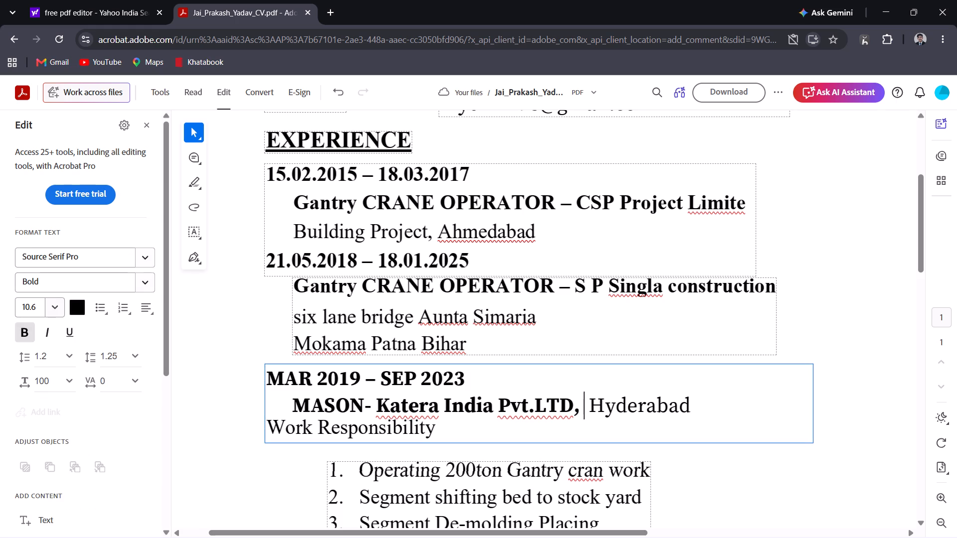
left_click(578, 406)
left_click_drag(578, 406, 350, 403)
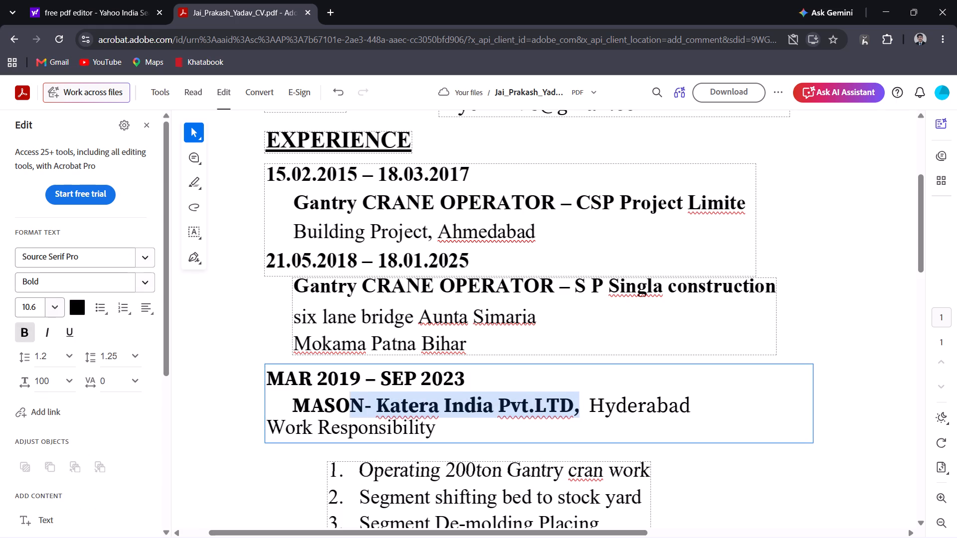
left_click_drag(350, 403, 292, 403)
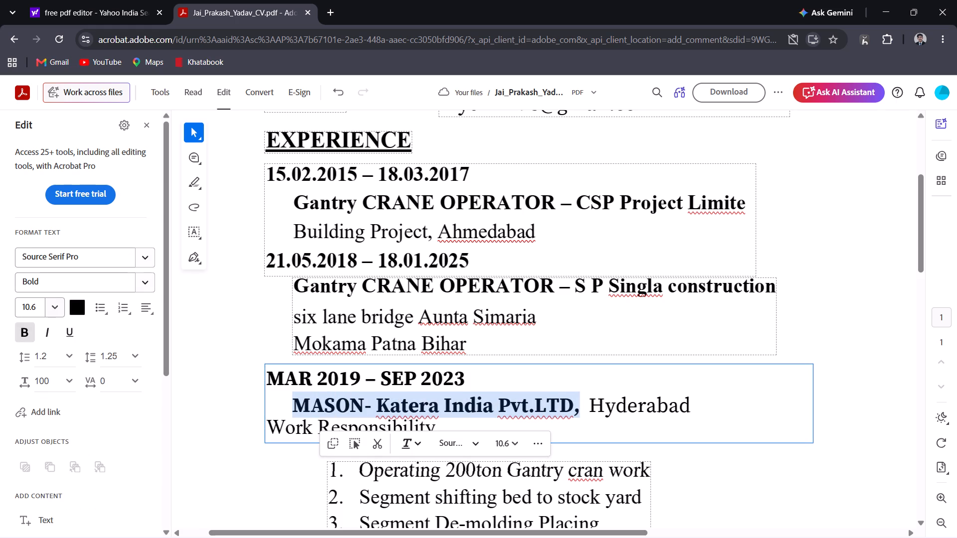
key("ctrl+c")
key("ctrl+c")
key("ctrl+c")
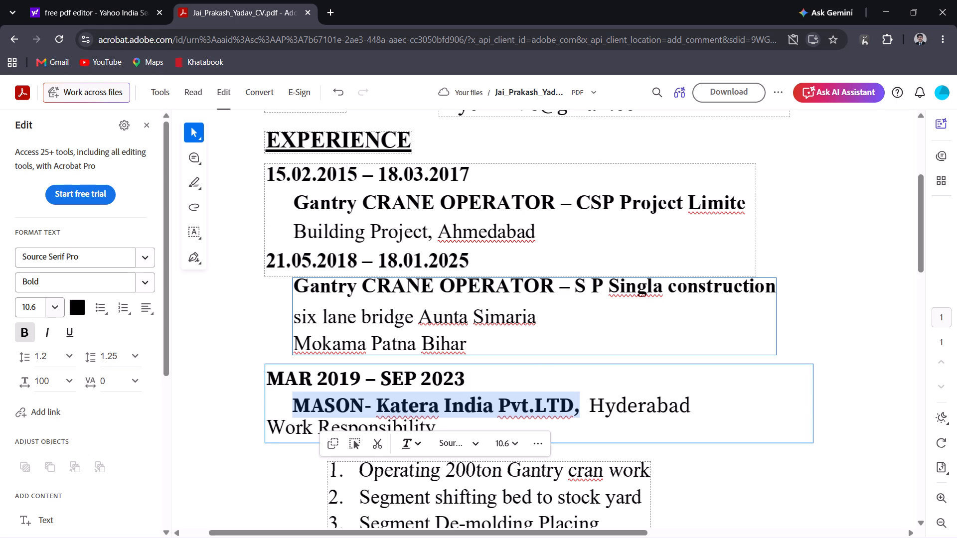
Select the entire "Gantry CRANE OPERATOR – S P Singla construction" heading line under the 21.05.2018 – 18.01.2025 entry.
left_click_drag(772, 286, 333, 315)
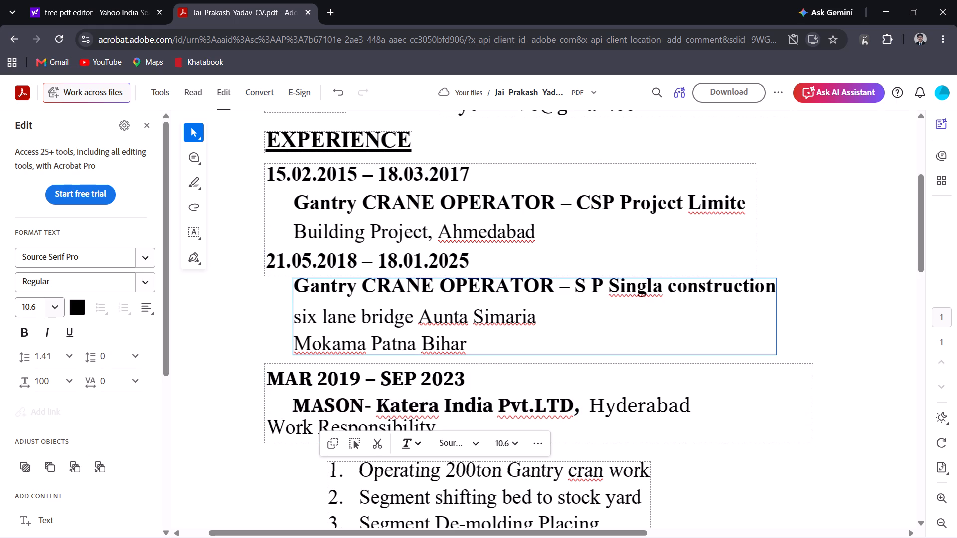
left_click_drag(295, 284, 407, 282)
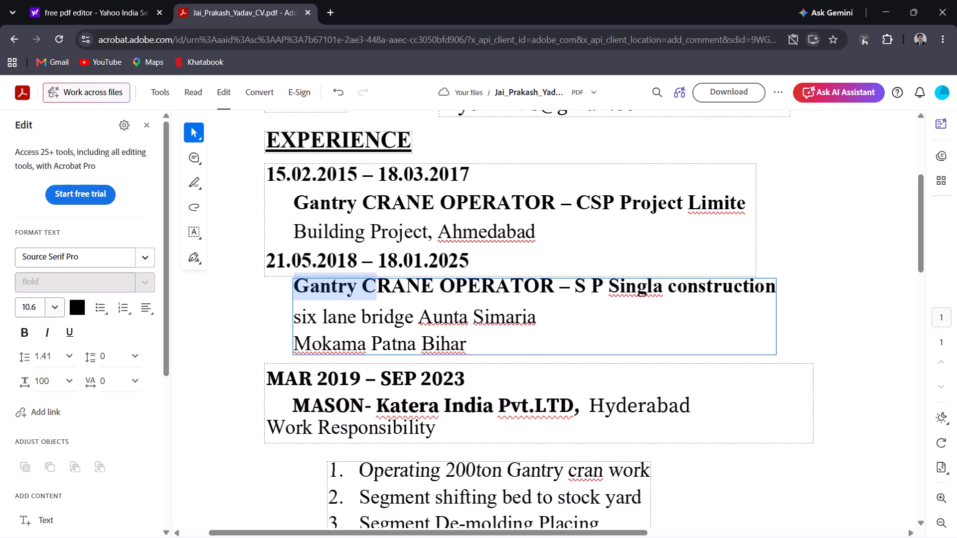
left_click_drag(407, 282, 771, 286)
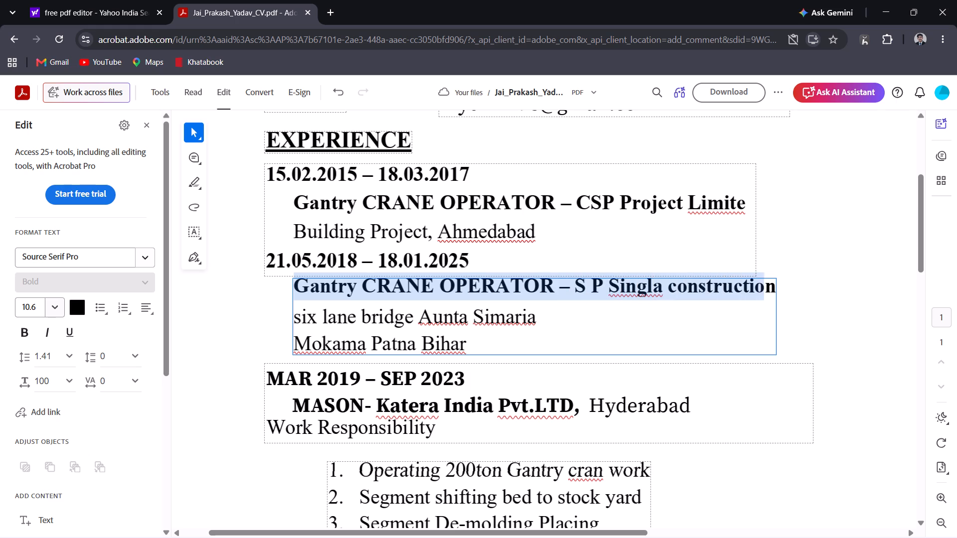
left_click_drag(771, 286, 772, 282)
Replace the selected Gantry crane operator heading under 21.05.2018 – 18.01.2025 with the copied "MASON- Katera India Pvt.LTD," and start "six lane bridge" on a new line.
left_click_drag(772, 282, 773, 282)
key("ctrl+v")
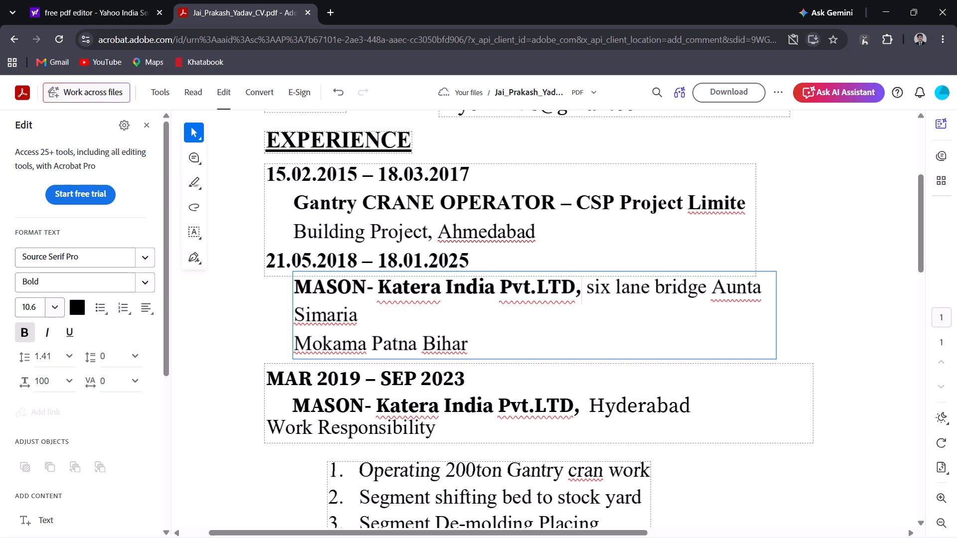
key("Return")
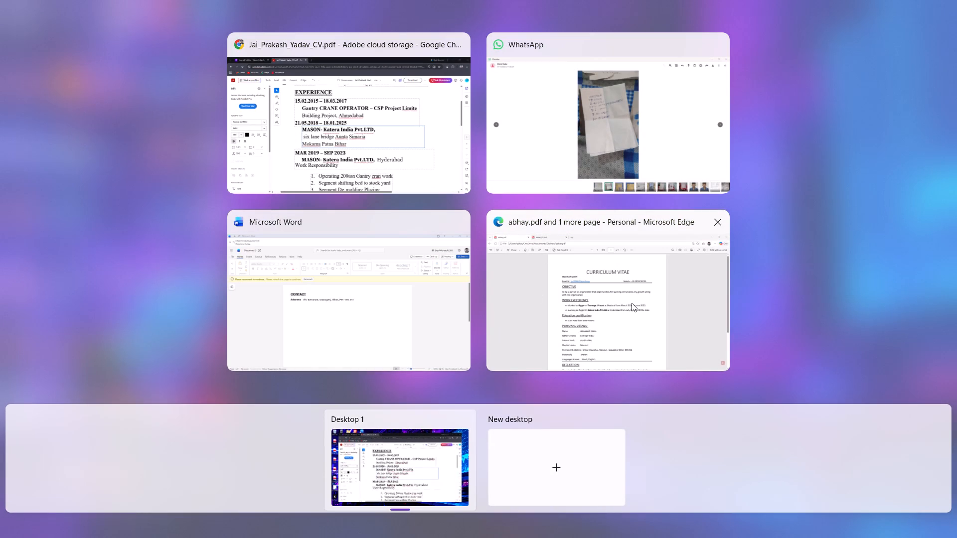
Switch to the abhay.pdf CV open in Microsoft Edge.
left_click(616, 293)
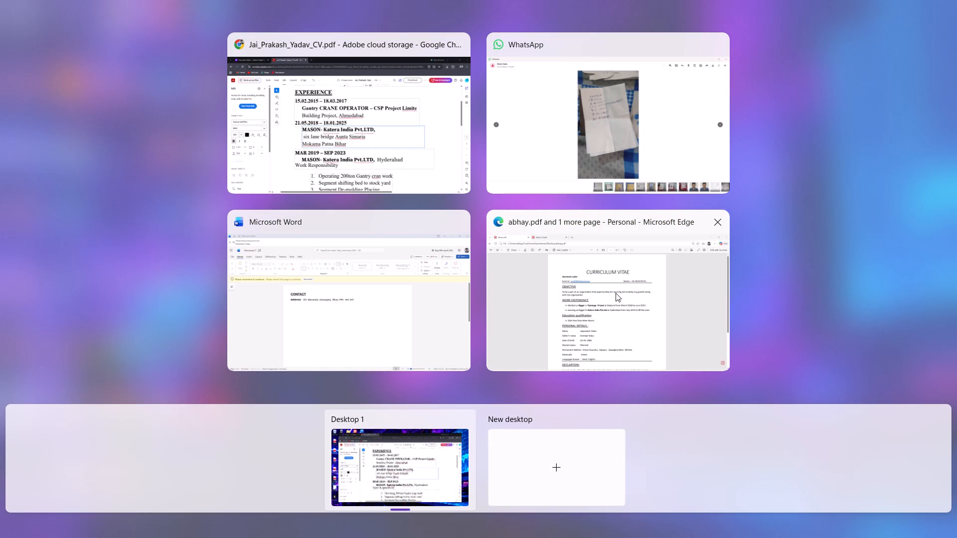
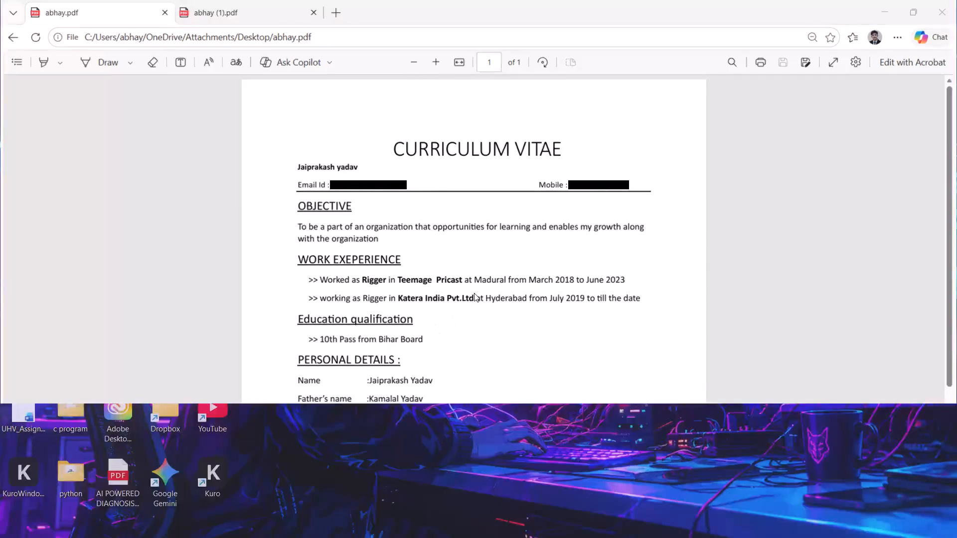
Delete "Katera India Pvt.LTD," after "MASON-" in the heading under the 21.05.2018 – 18.01.2025 entry.
left_click(370, 320)
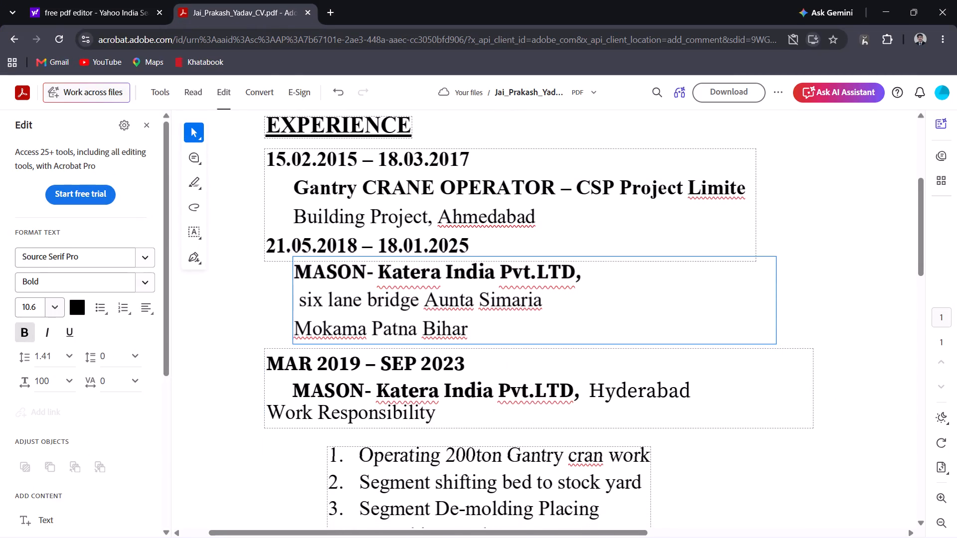
scroll(539, 340, "up", 1)
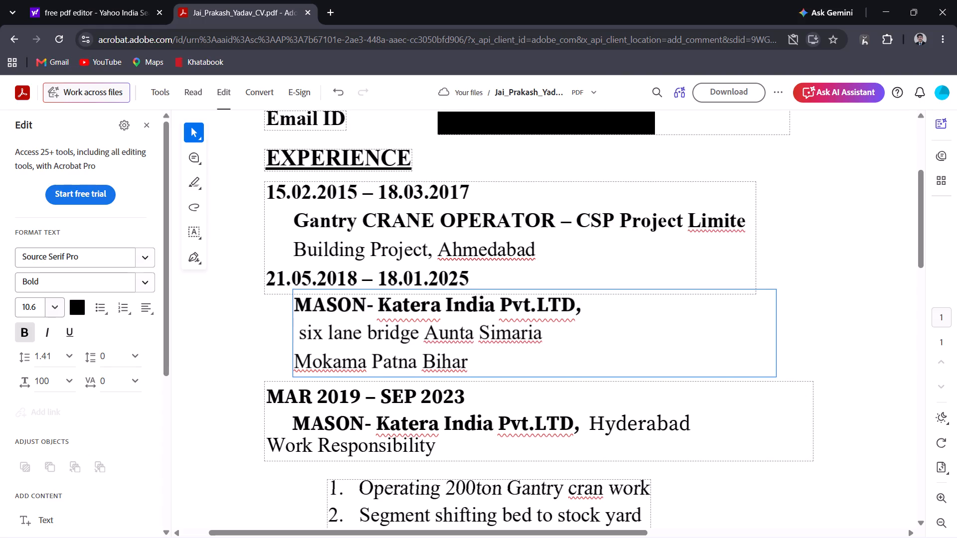
scroll(539, 340, "up", 1)
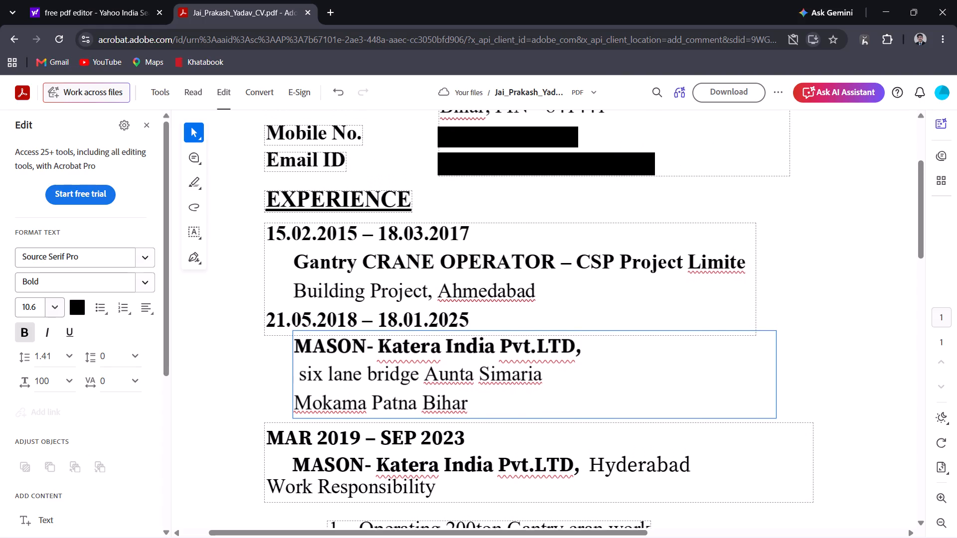
scroll(539, 340, "up", 2)
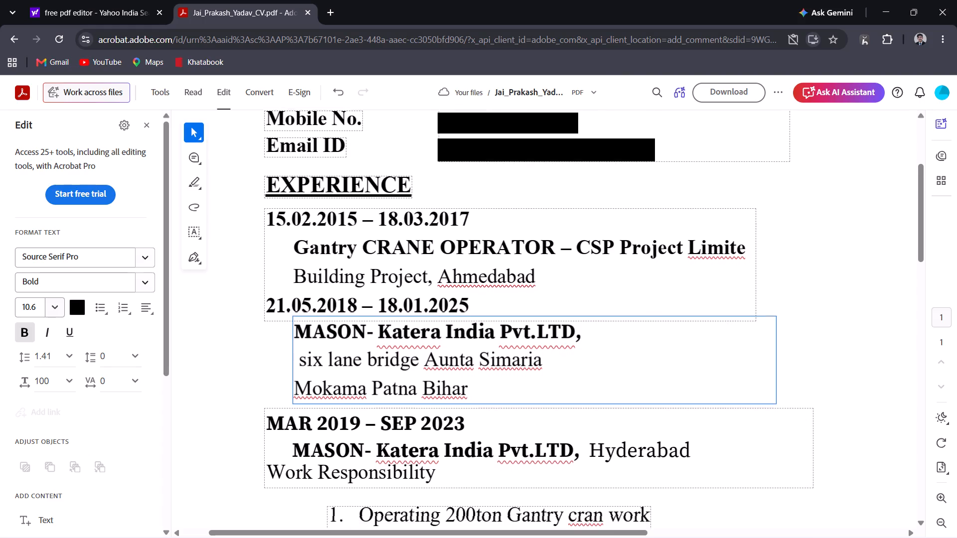
scroll(539, 340, "up", 1)
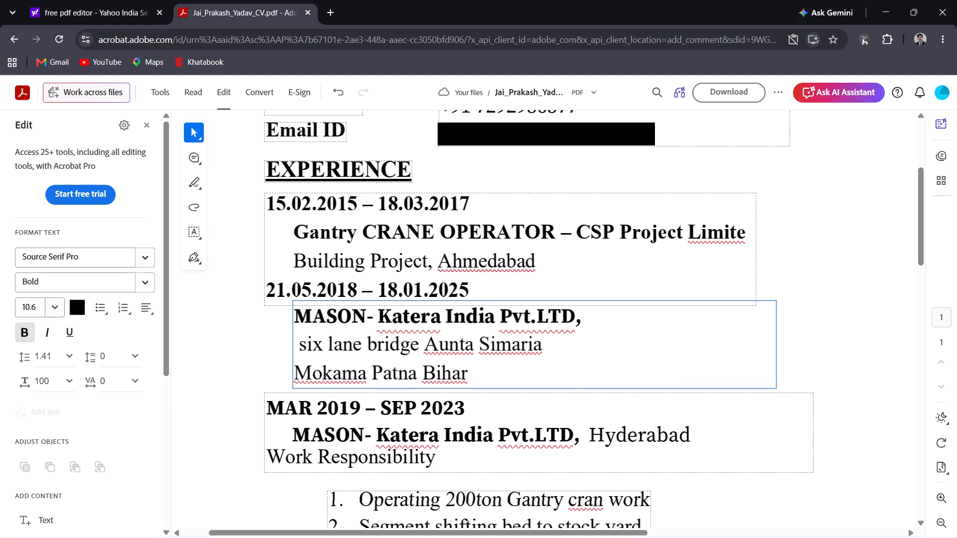
scroll(539, 340, "up", 1)
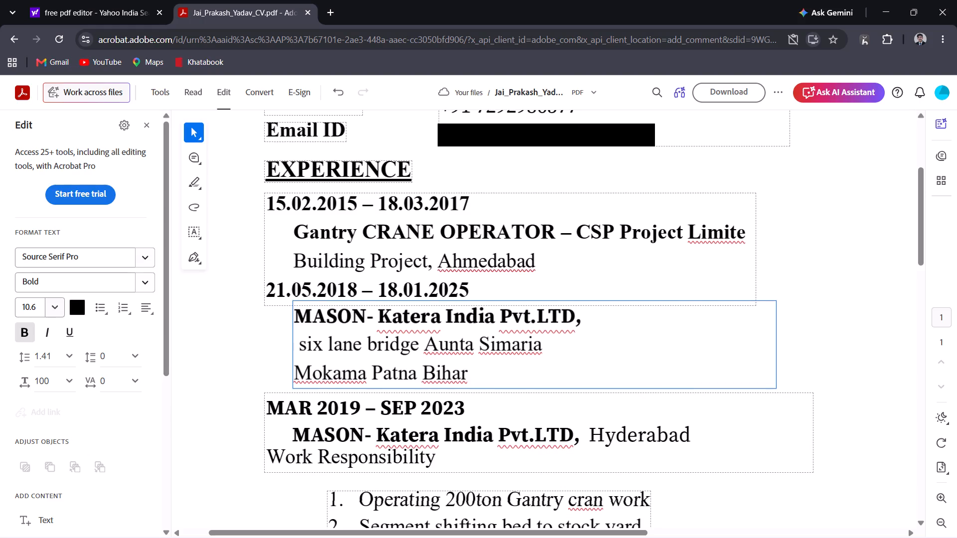
scroll(539, 340, "up", 1)
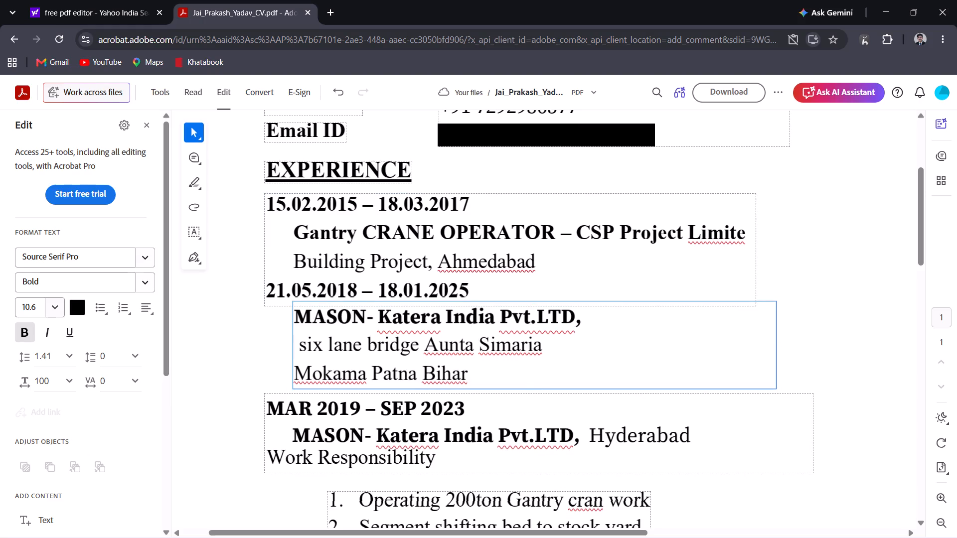
left_click(580, 317)
key("BackSpace")
key("BackSpace")
key("BackSpace")
key("BackSpace")
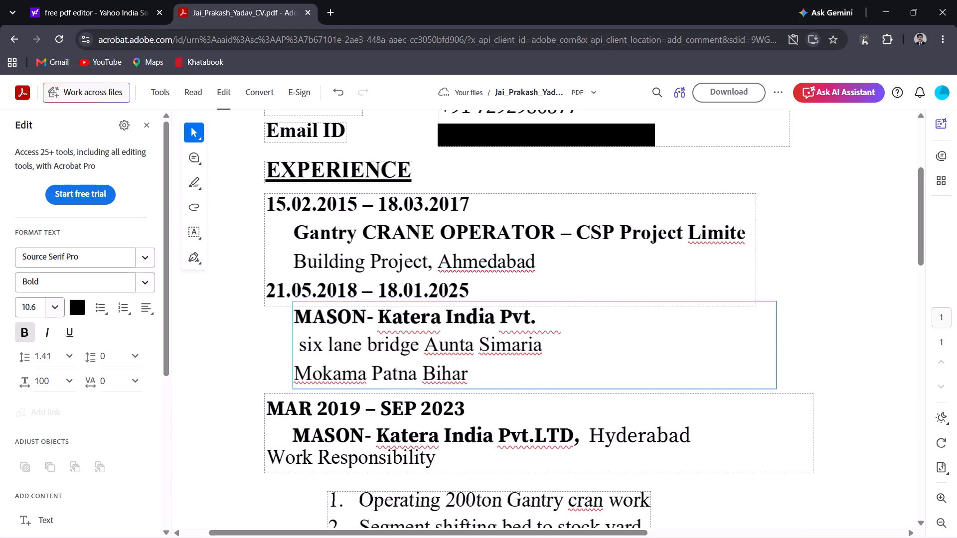
key("BackSpace")
key("BackSpace")
key("BackSpace")
key("BackSpace")
key("BackSpace")
key("BackSpace")
key("BackSpace")
key("BackSpace")
key("BackSpace")
key("BackSpace")
key("BackSpace")
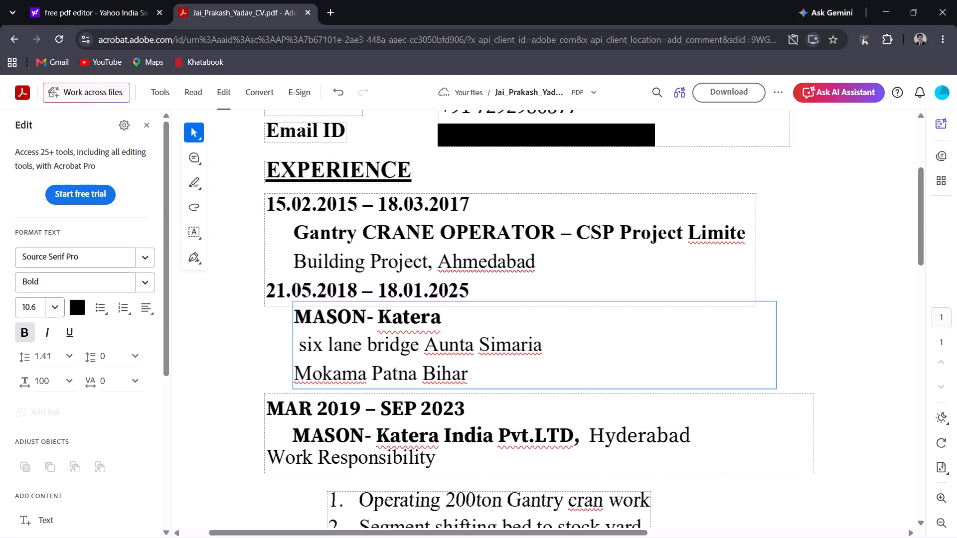
key("BackSpace")
key("BackSpace")
key("BackSpace")
key("BackSpace")
key("BackSpace")
key("BackSpace")
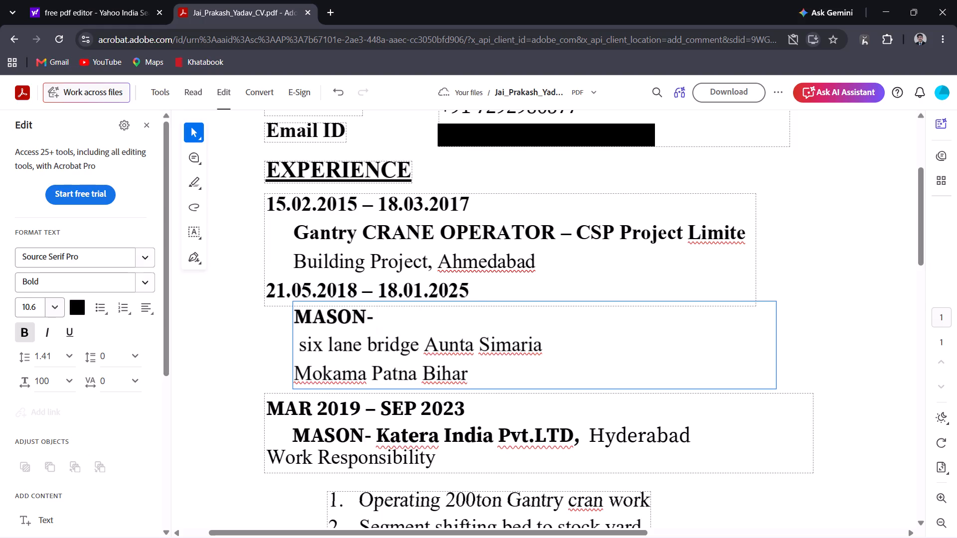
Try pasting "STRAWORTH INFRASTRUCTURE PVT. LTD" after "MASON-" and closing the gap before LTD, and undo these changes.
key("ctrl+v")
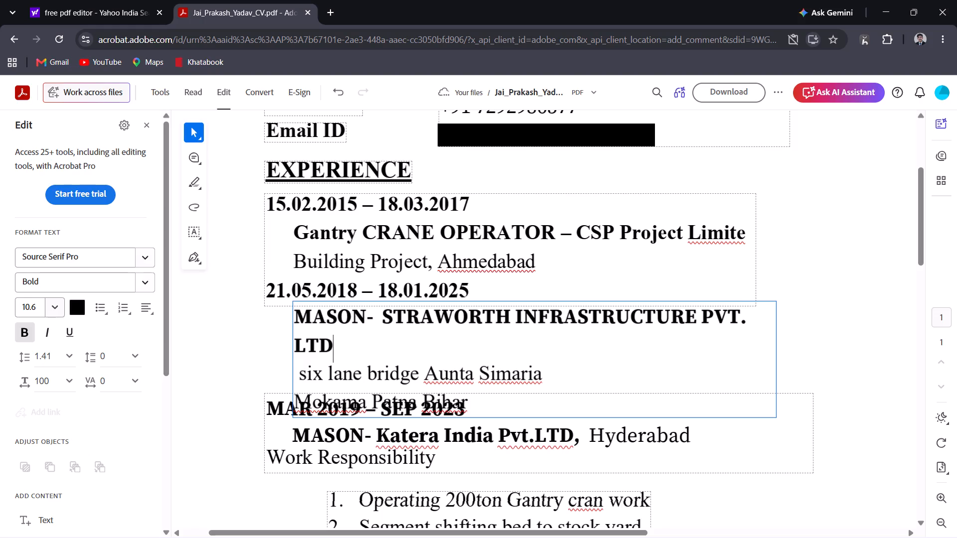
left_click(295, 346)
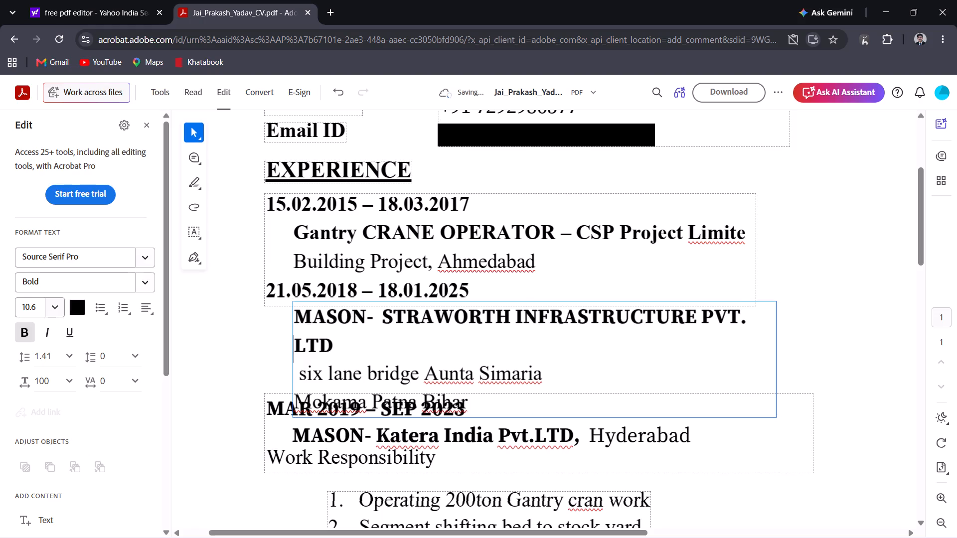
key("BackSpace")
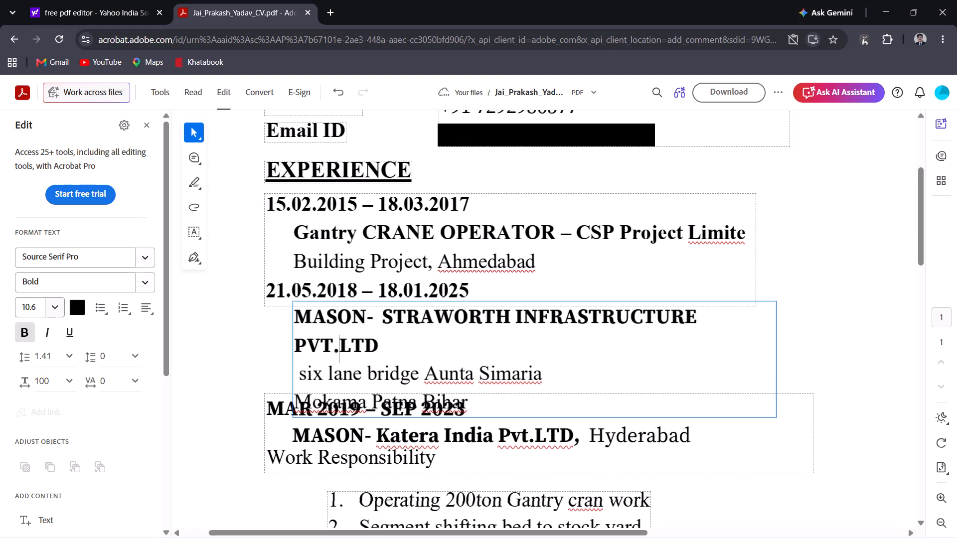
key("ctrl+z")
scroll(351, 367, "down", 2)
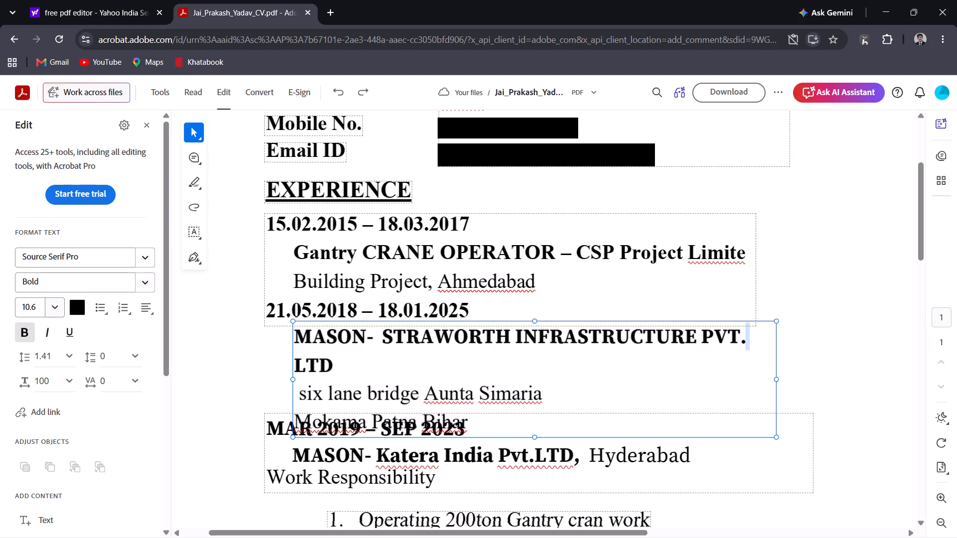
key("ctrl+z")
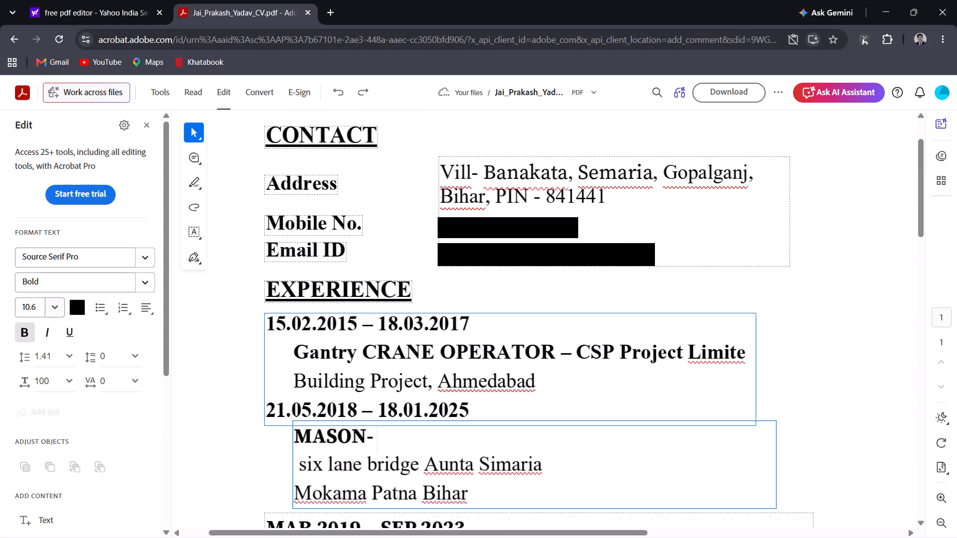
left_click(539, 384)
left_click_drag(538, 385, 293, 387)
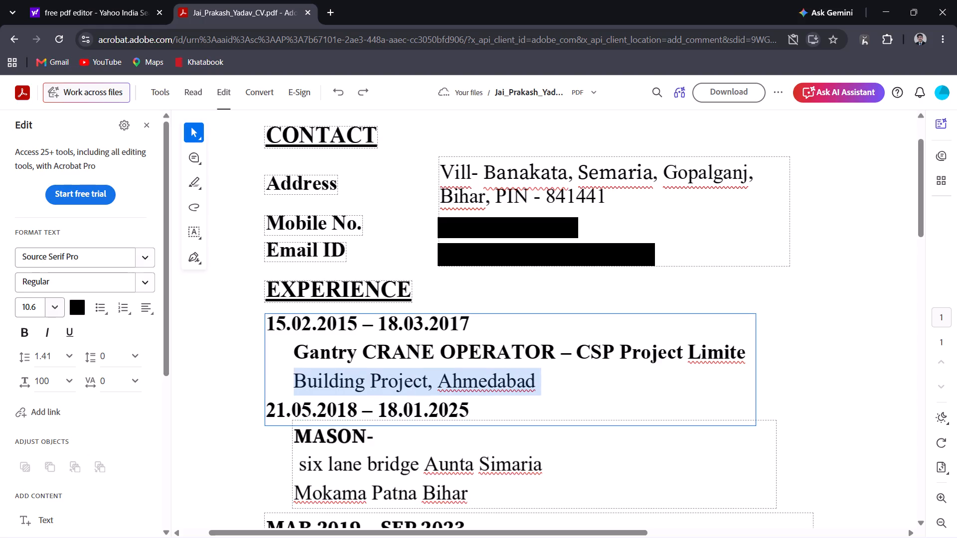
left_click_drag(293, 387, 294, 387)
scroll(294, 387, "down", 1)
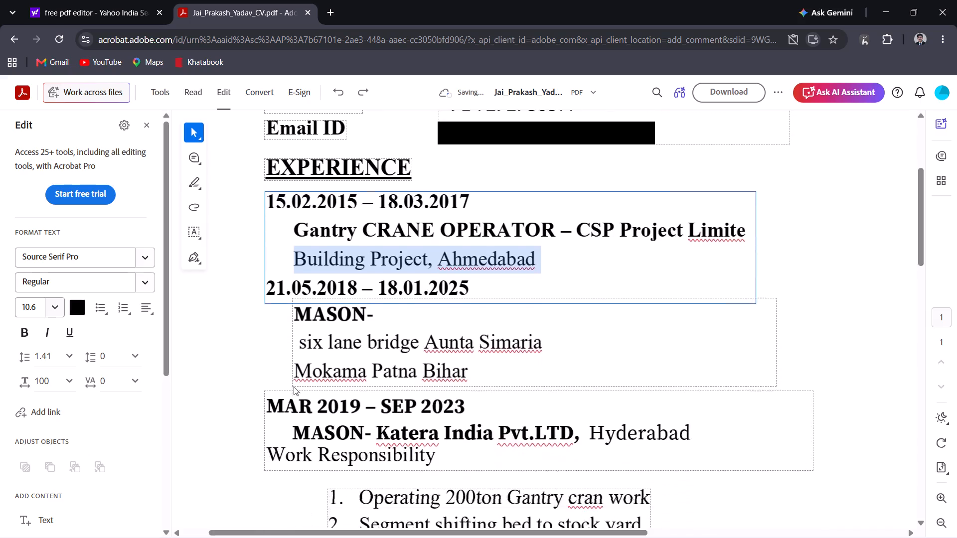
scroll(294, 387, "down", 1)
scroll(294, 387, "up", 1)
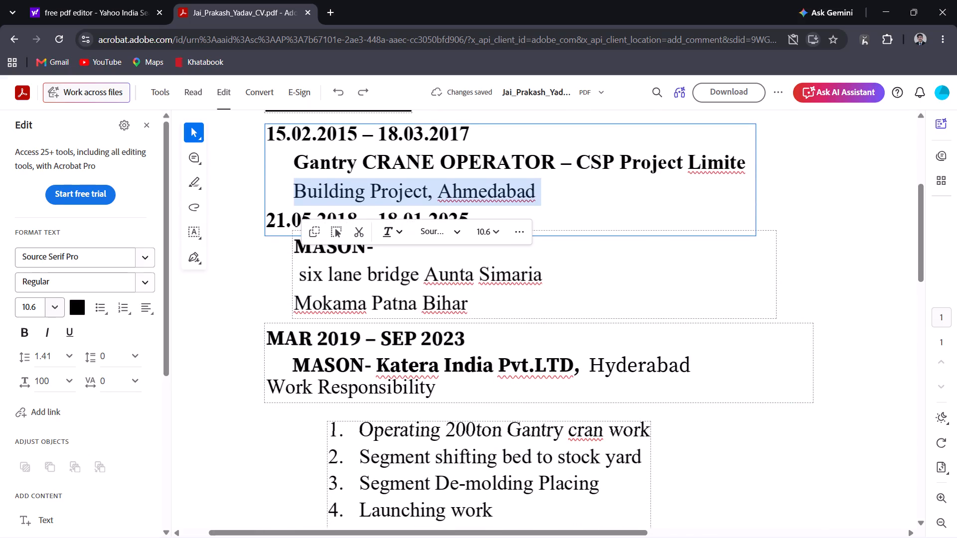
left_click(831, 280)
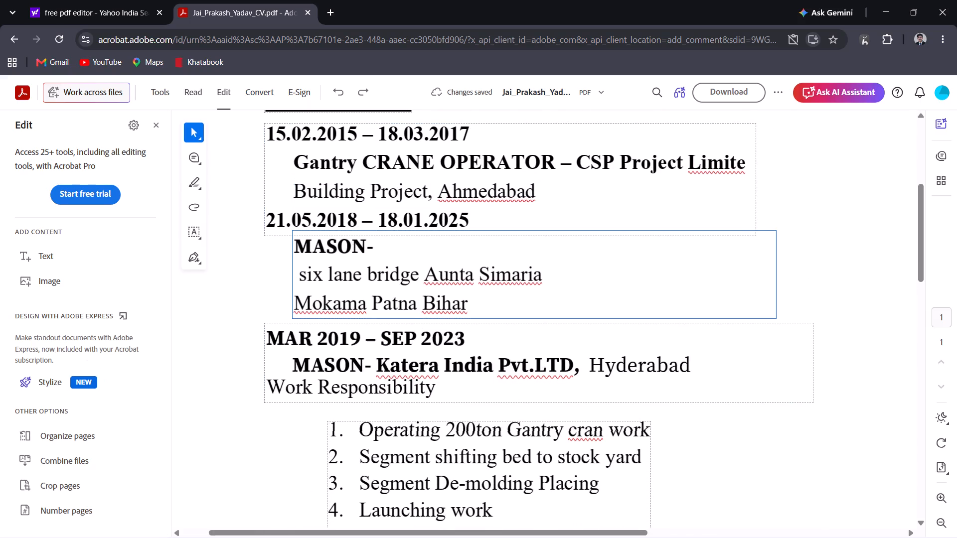
Delete the two location lines "six lane bridge Aunta Simaria" and "Mokama Patna Bihar" beneath the "MASON-" heading.
left_click(549, 274)
left_click_drag(474, 311, 465, 303)
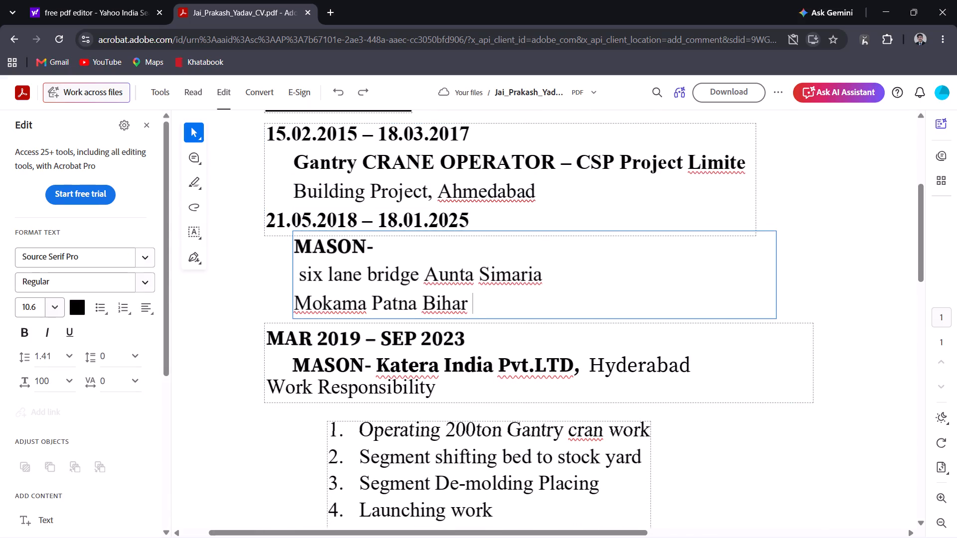
left_click_drag(465, 303, 300, 278)
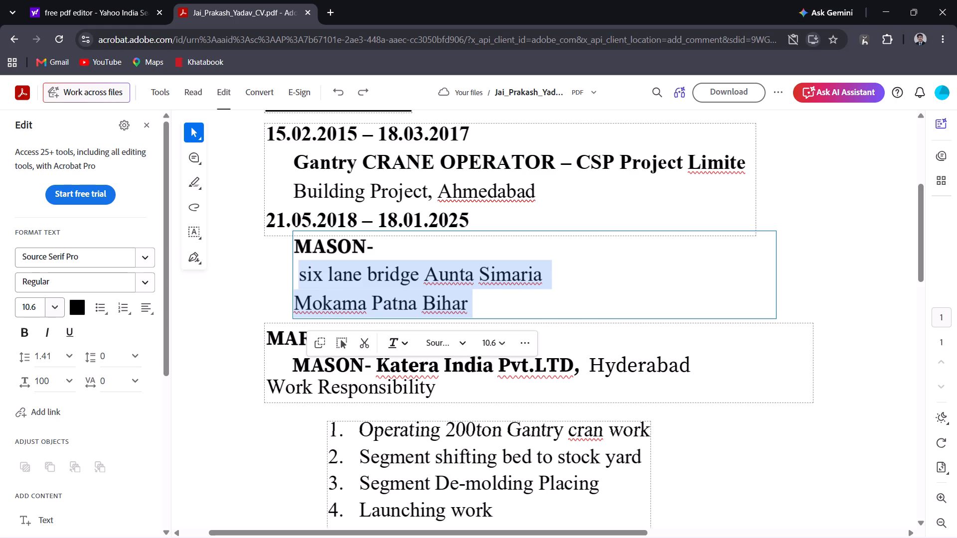
key("BackSpace")
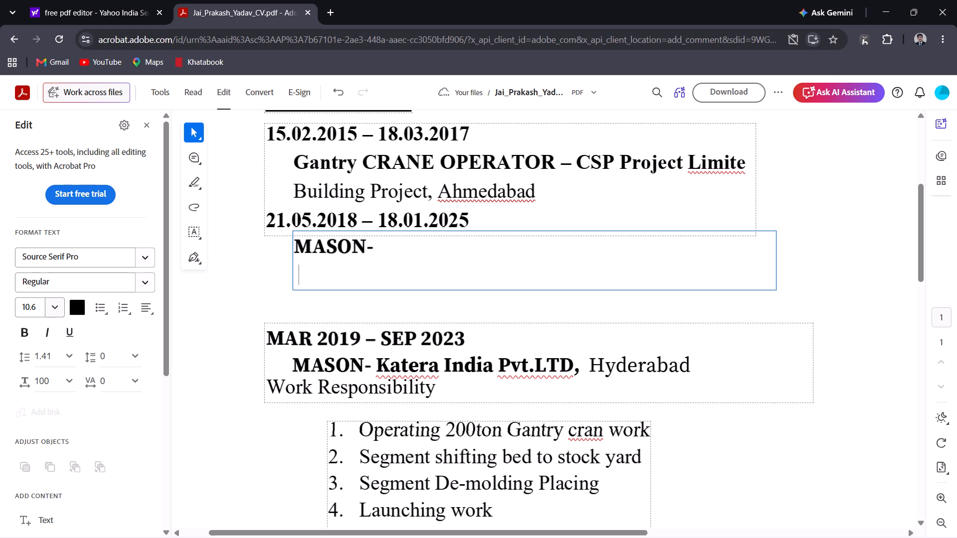
Paste "STRAWORTH INFRASTRUCTURE PVT. LTD" after "MASON-" and widen its text box until the heading fits on one line.
left_click(392, 246)
key("ctrl+v")
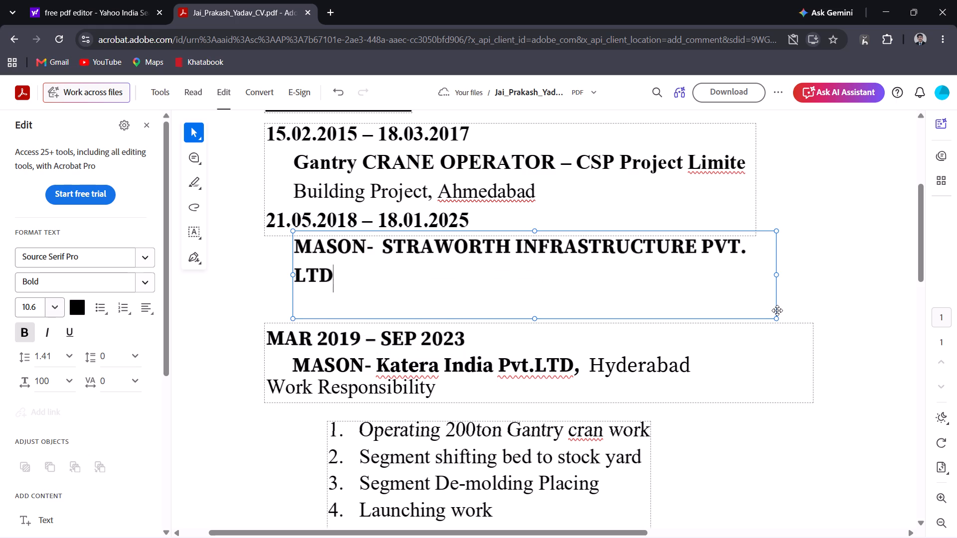
left_click_drag(777, 275, 779, 275)
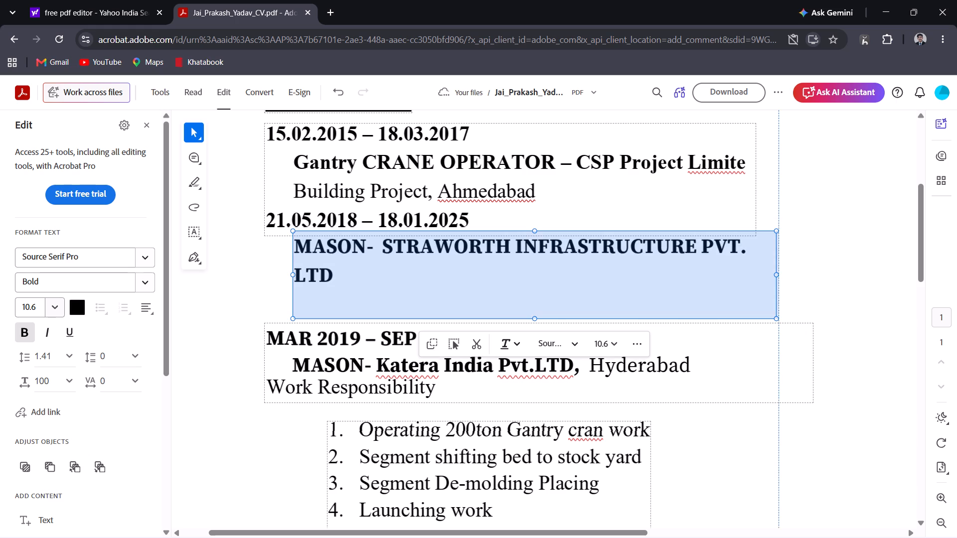
left_click_drag(779, 275, 791, 277)
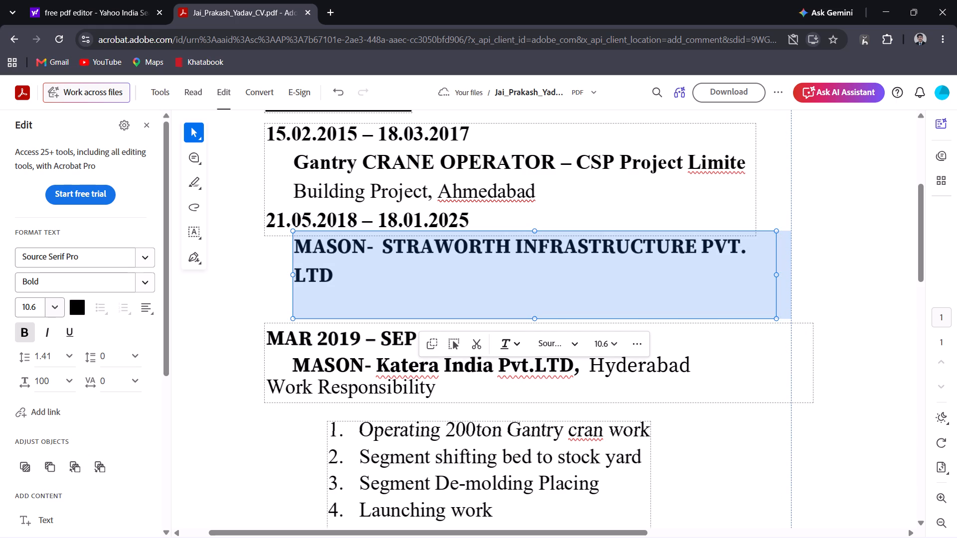
left_click_drag(791, 277, 790, 276)
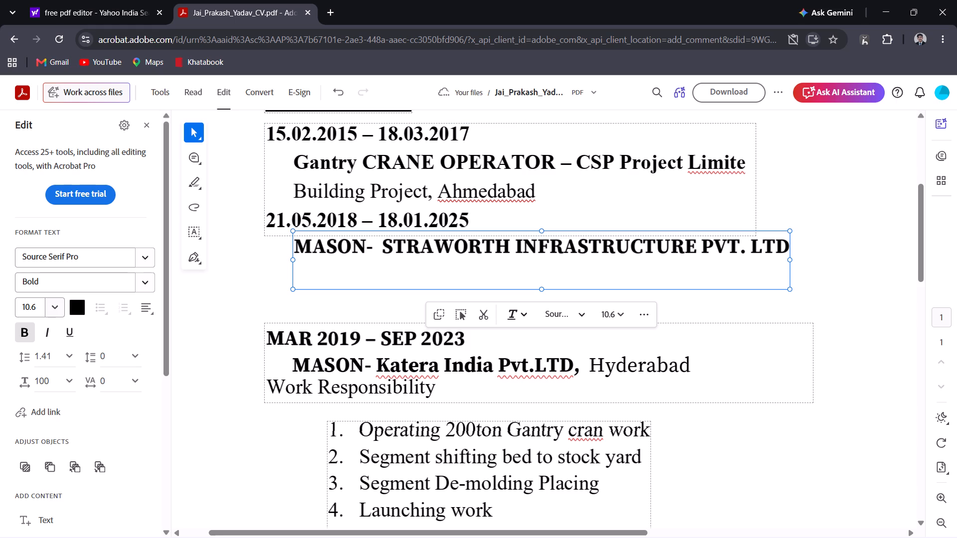
Move the STRAWORTH heading's text box slightly down, clear of the 21.05.2018 – 18.01.2025 date line, and deselect it.
left_click_drag(292, 243, 292, 244)
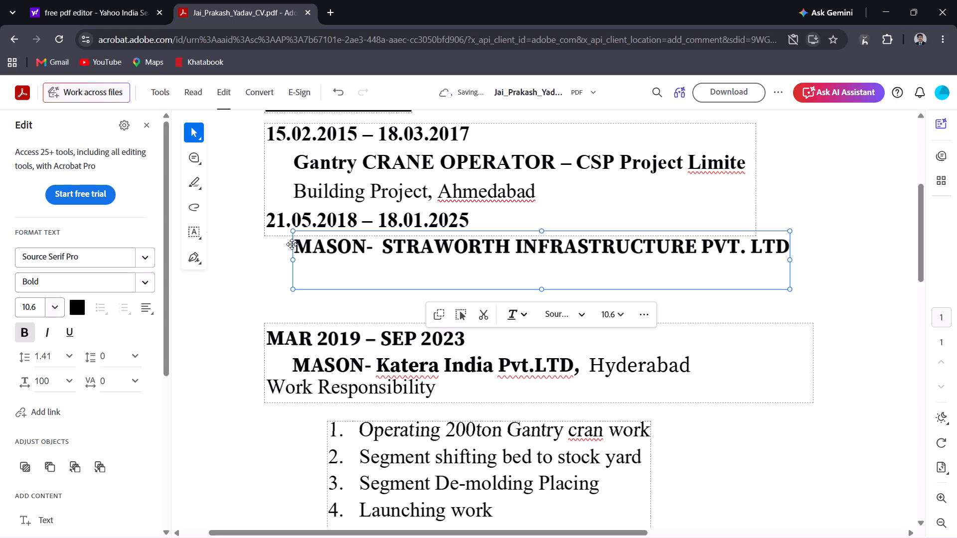
left_click_drag(292, 244, 294, 251)
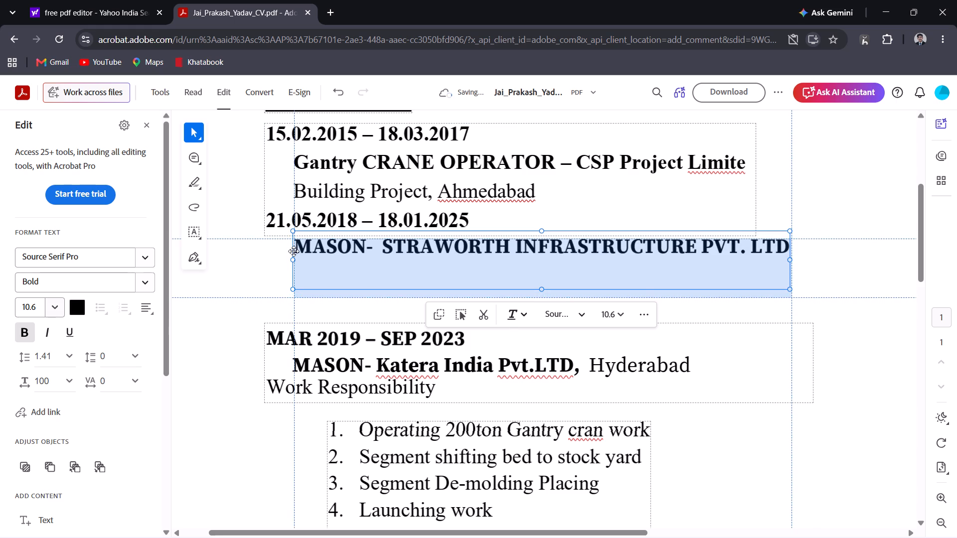
left_click_drag(294, 251, 294, 250)
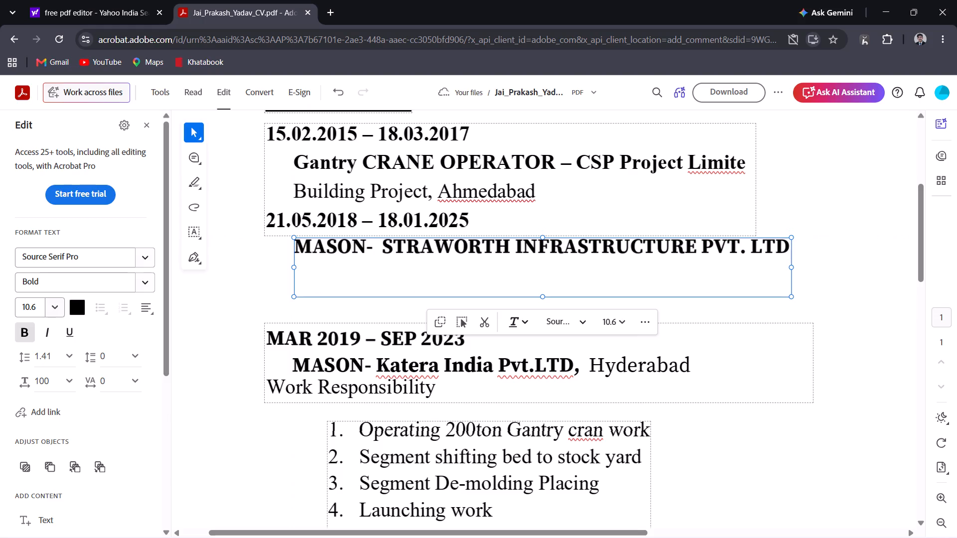
left_click(891, 296)
Review the edited experience section and the surrounding contact, work responsibility and personal details content.
scroll(891, 296, "down", 1)
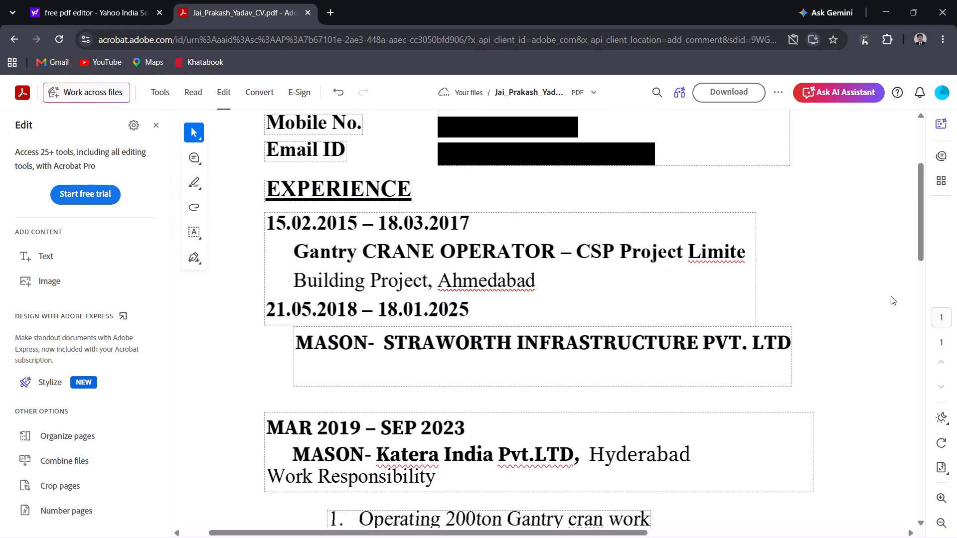
scroll(891, 296, "down", 1)
scroll(891, 296, "up", 1)
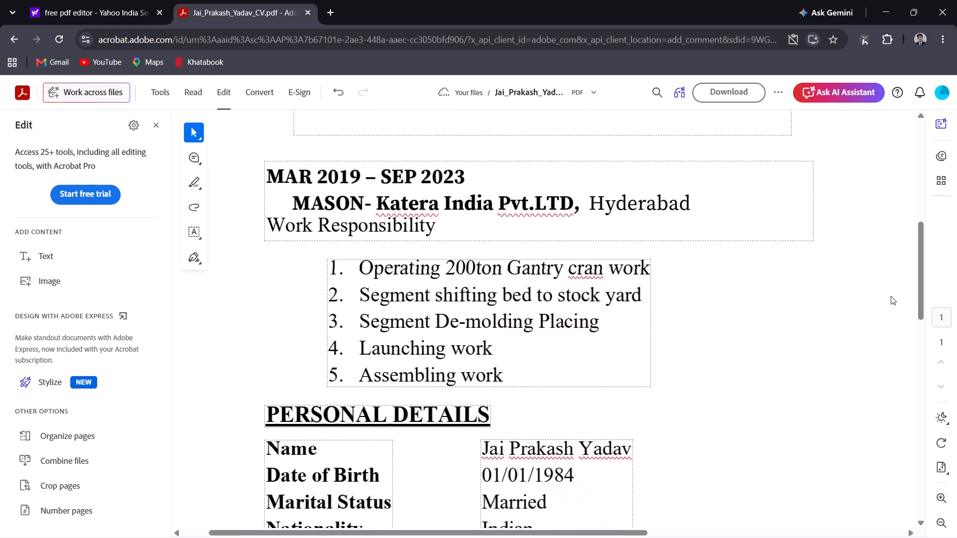
scroll(891, 296, "up", 3)
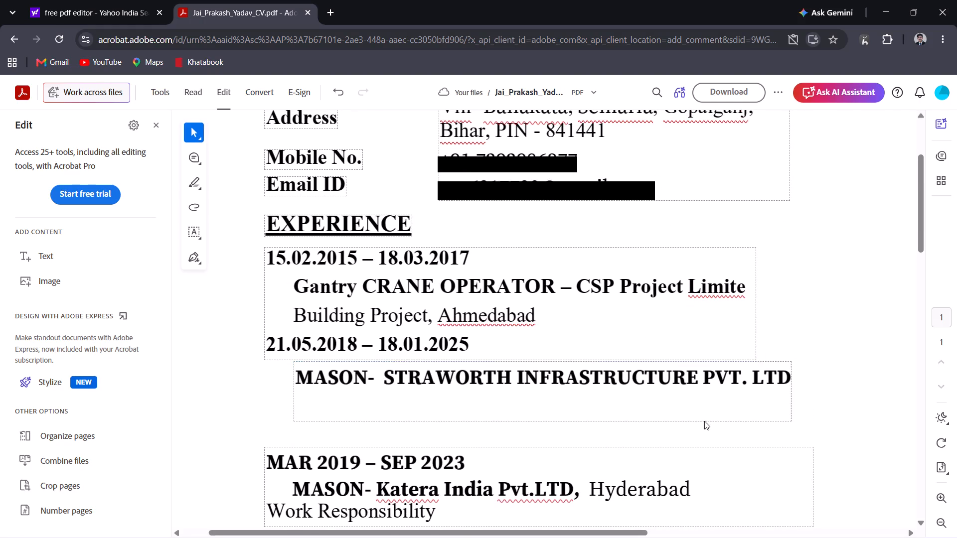
scroll(699, 415, "left", 1)
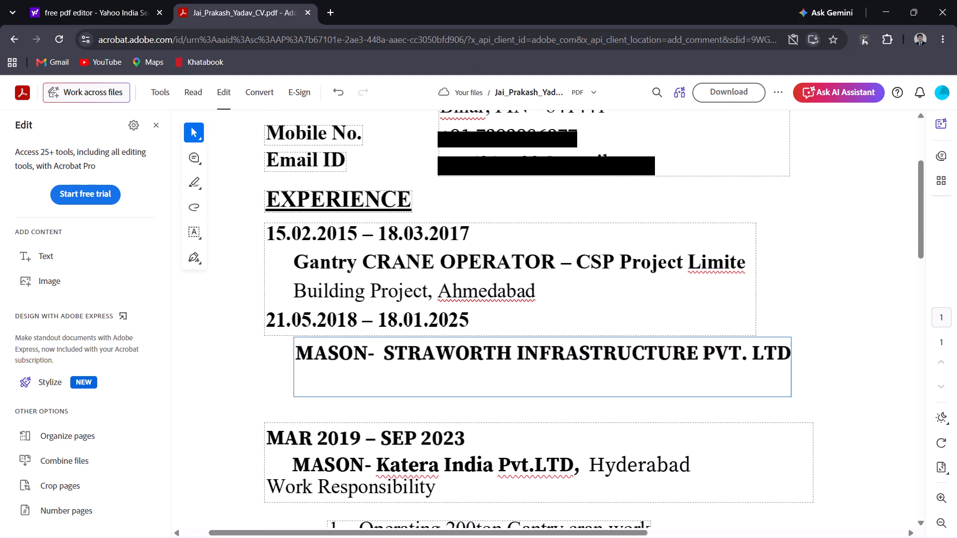
scroll(821, 383, "down", 1)
left_click(847, 311)
scroll(847, 311, "up", 2)
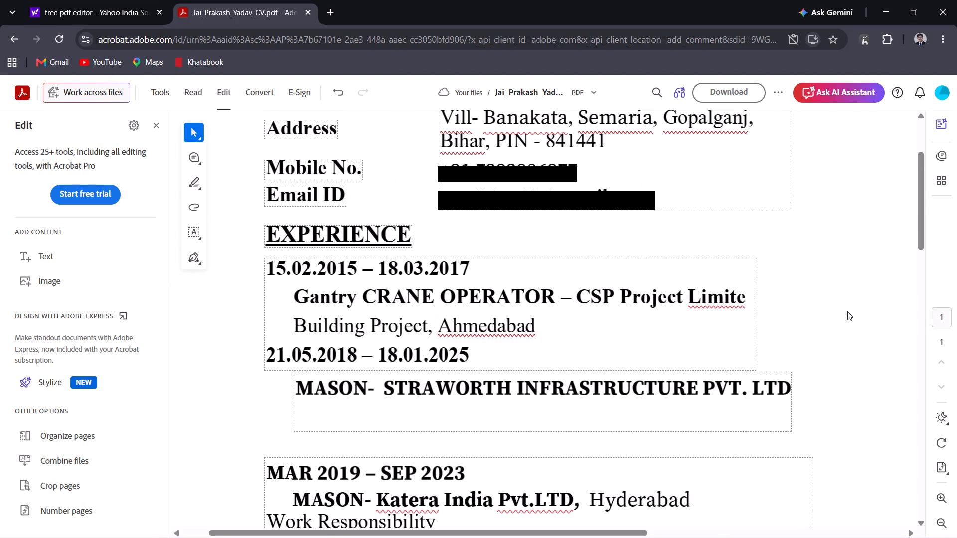
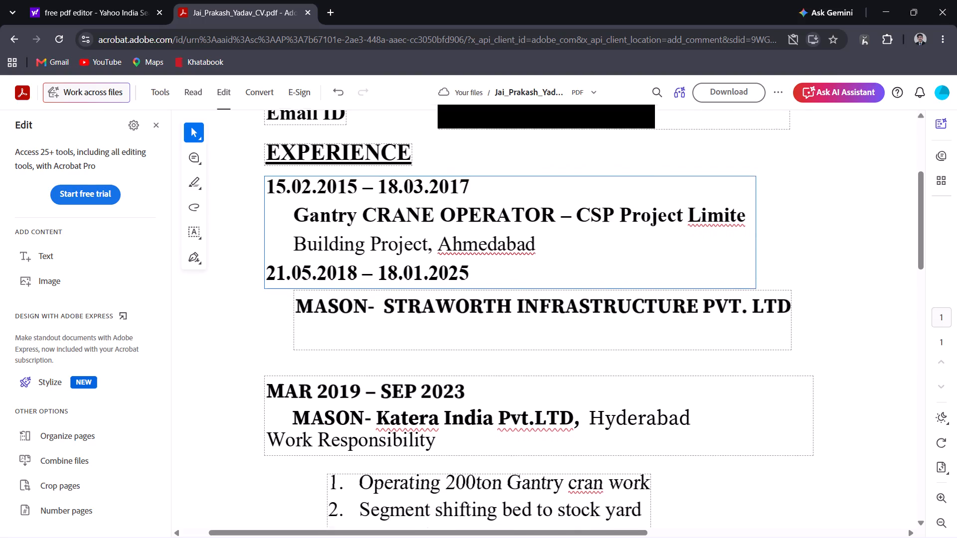
Copy the line "Building Project, Ahmedabad" from the 15.02.2015 – 18.03.2017 entry for use under the "MASON- STRAWORTH INFRASTRUCTURE PVT. LTD" heading.
scroll(528, 336, "up", 1)
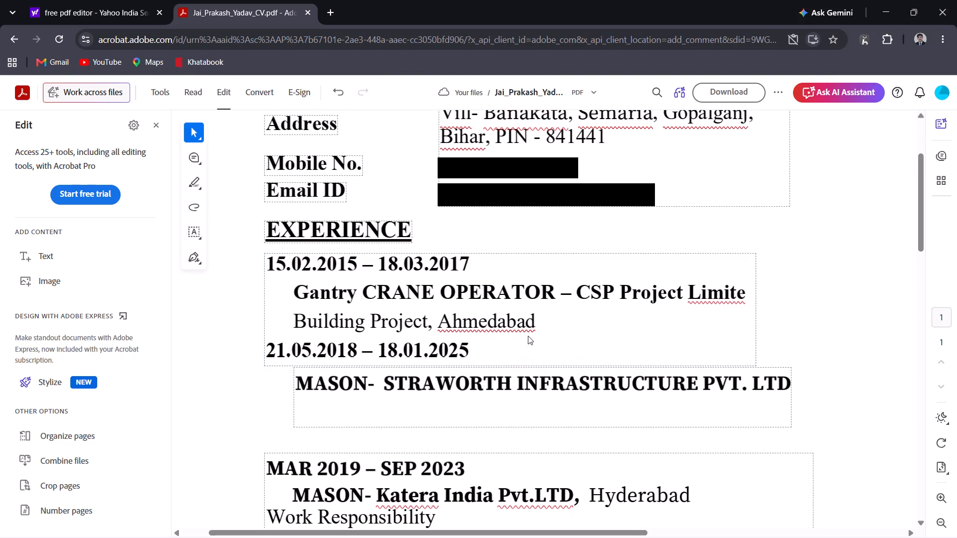
left_click_drag(538, 323, 439, 330)
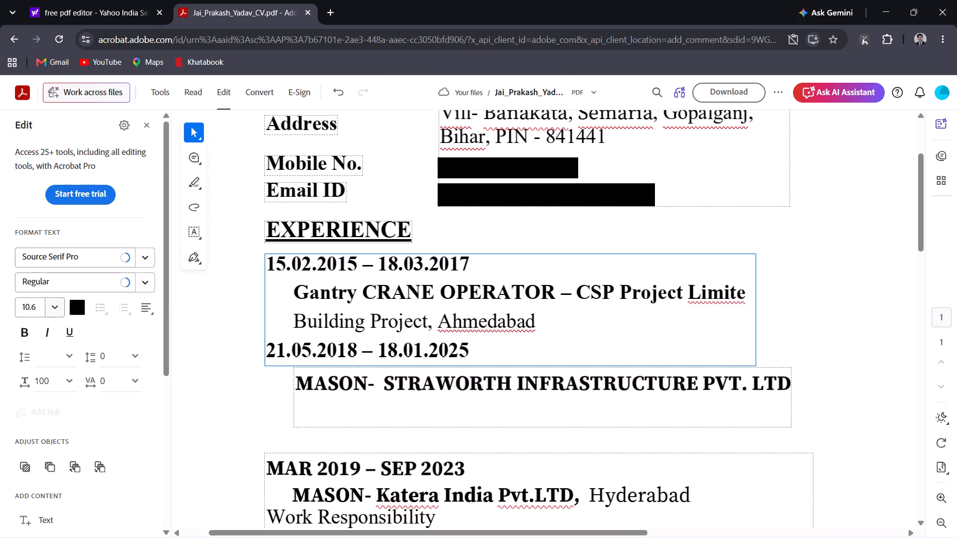
left_click_drag(537, 321, 407, 323)
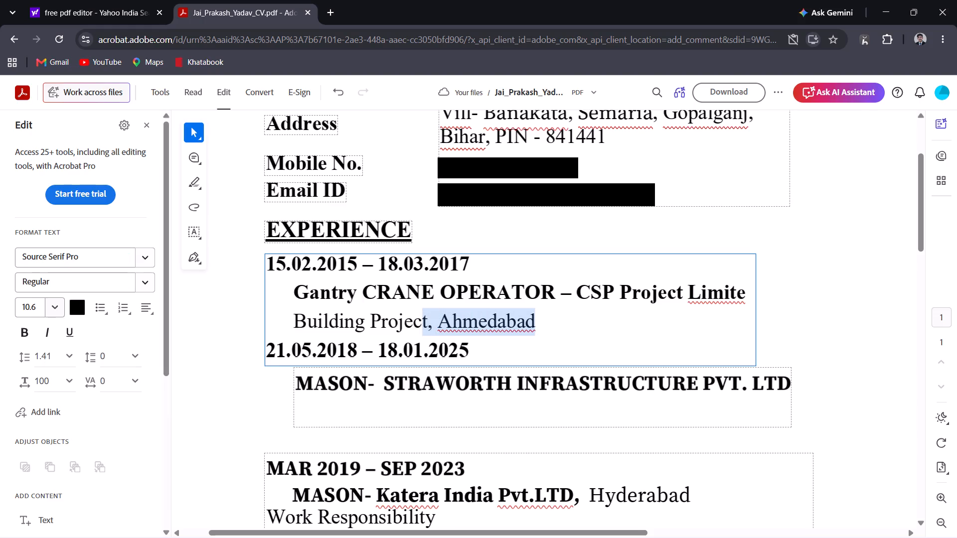
left_click_drag(407, 323, 295, 321)
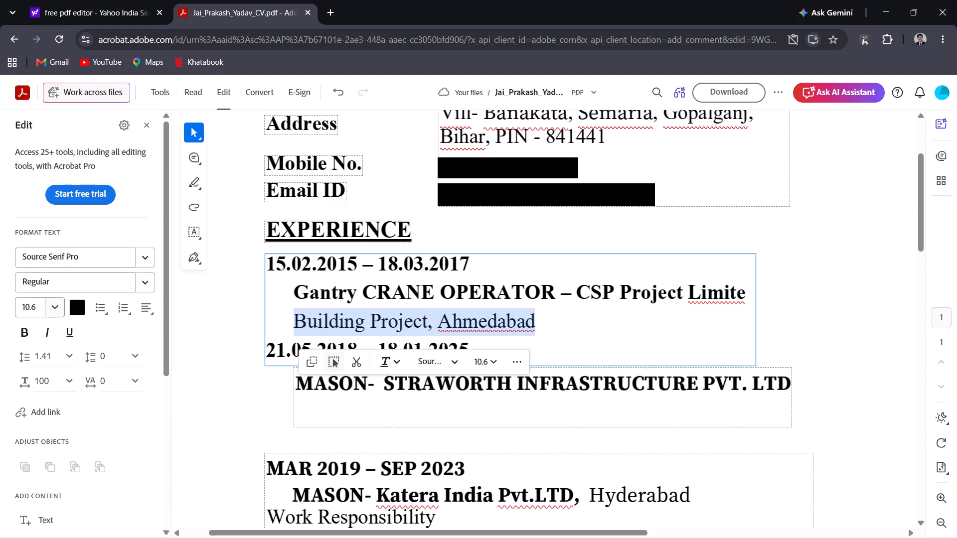
key("ctrl+c")
key("ctrl+c")
left_click(440, 400)
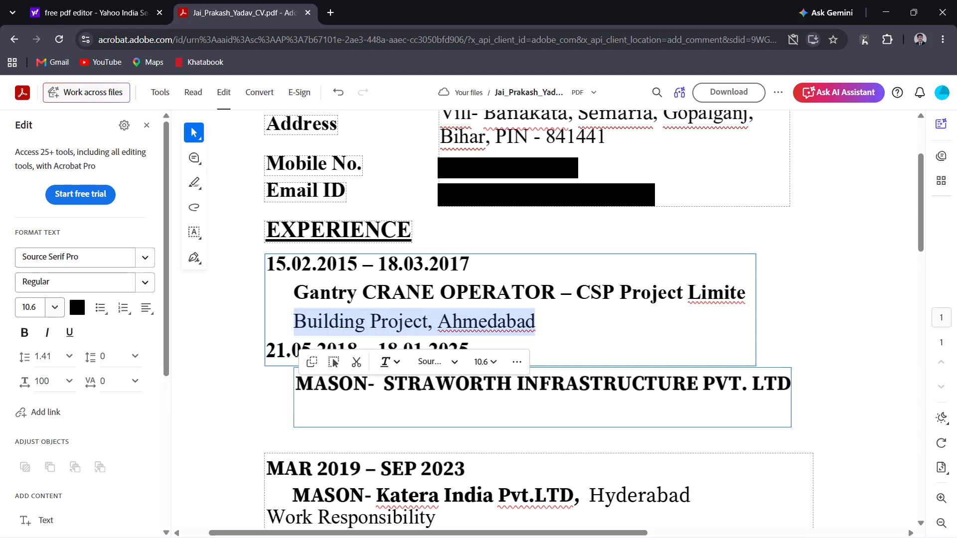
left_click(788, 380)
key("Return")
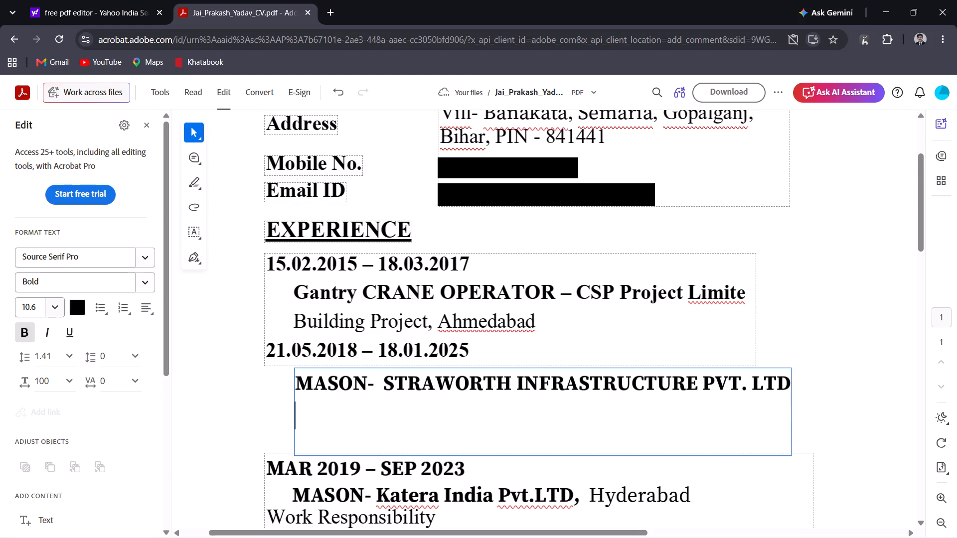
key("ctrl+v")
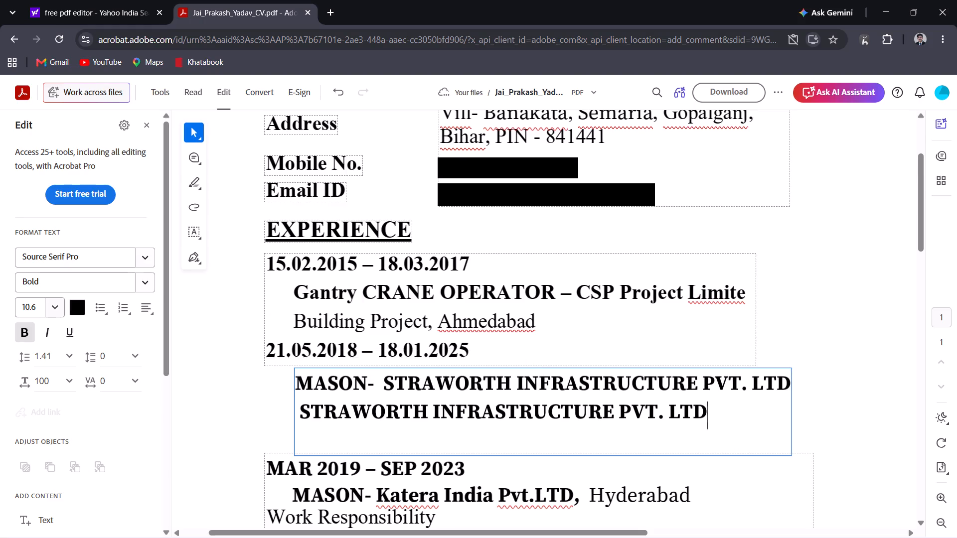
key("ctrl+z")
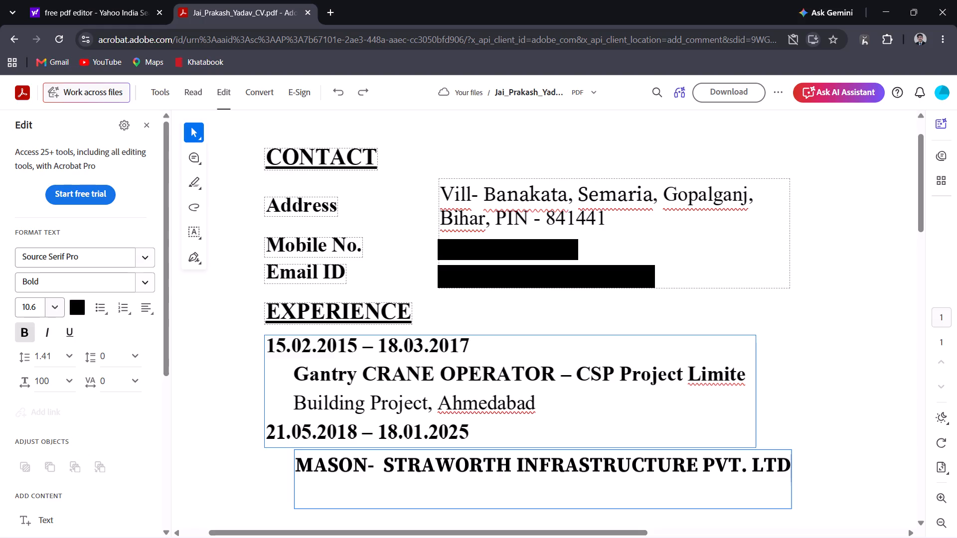
Copy the line "Building Project, Ahmedabad" from the Gantry CRANE OPERATOR entry.
left_click_drag(536, 403, 334, 413)
left_click_drag(292, 400, 535, 397)
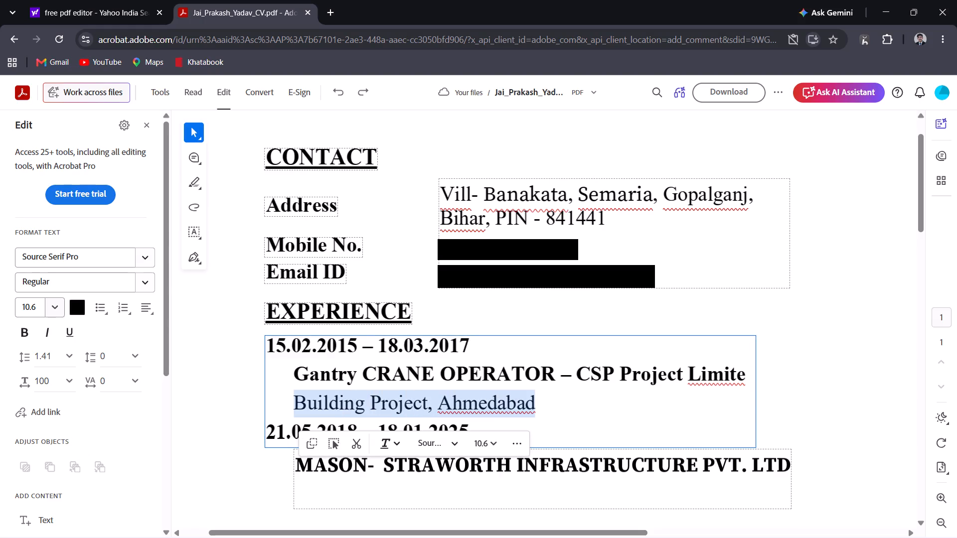
key("ctrl+c")
key("ctrl+c")
key("ctrl+c")
key("ctrl+c")
key("ctrl+c")
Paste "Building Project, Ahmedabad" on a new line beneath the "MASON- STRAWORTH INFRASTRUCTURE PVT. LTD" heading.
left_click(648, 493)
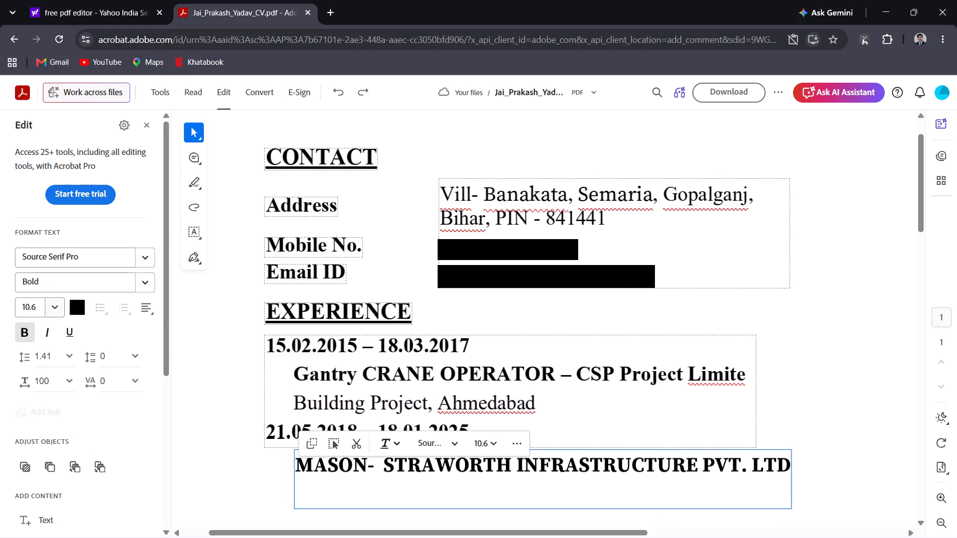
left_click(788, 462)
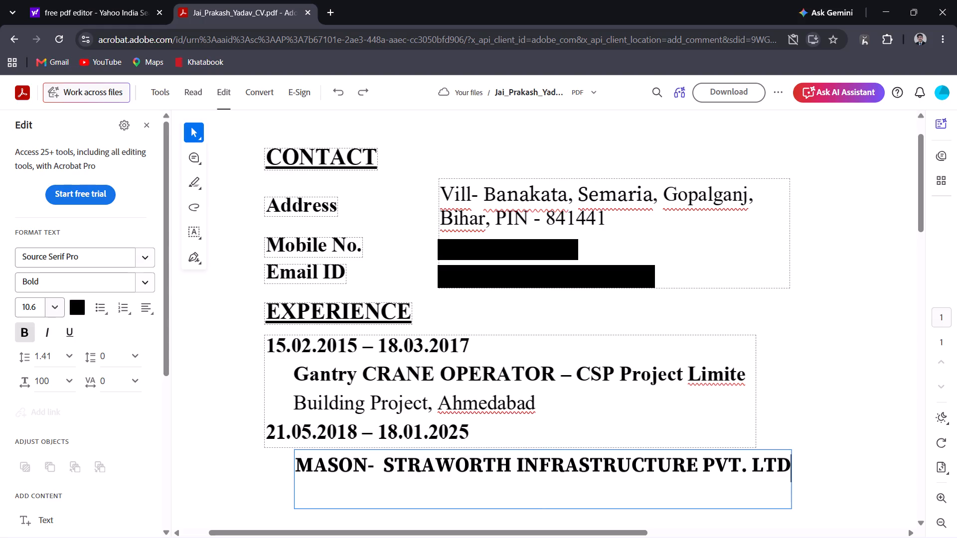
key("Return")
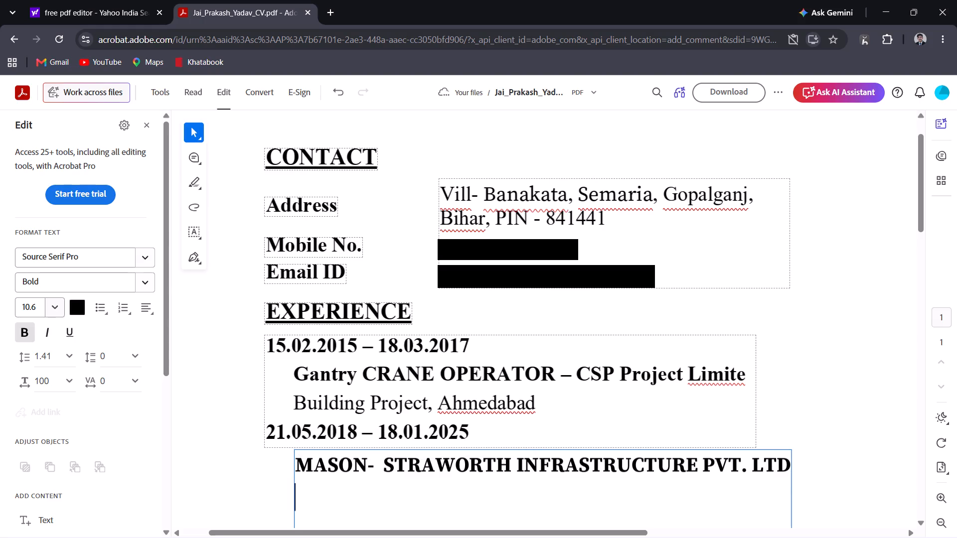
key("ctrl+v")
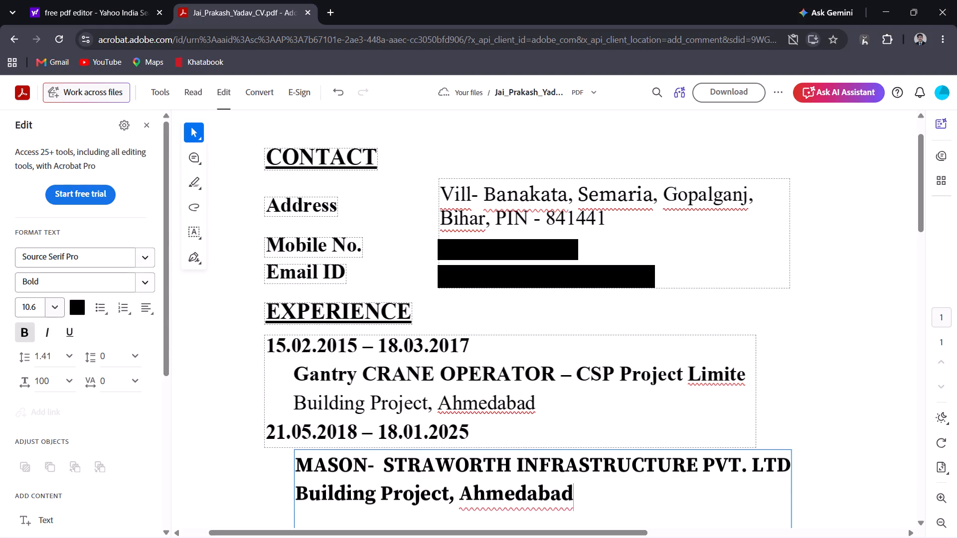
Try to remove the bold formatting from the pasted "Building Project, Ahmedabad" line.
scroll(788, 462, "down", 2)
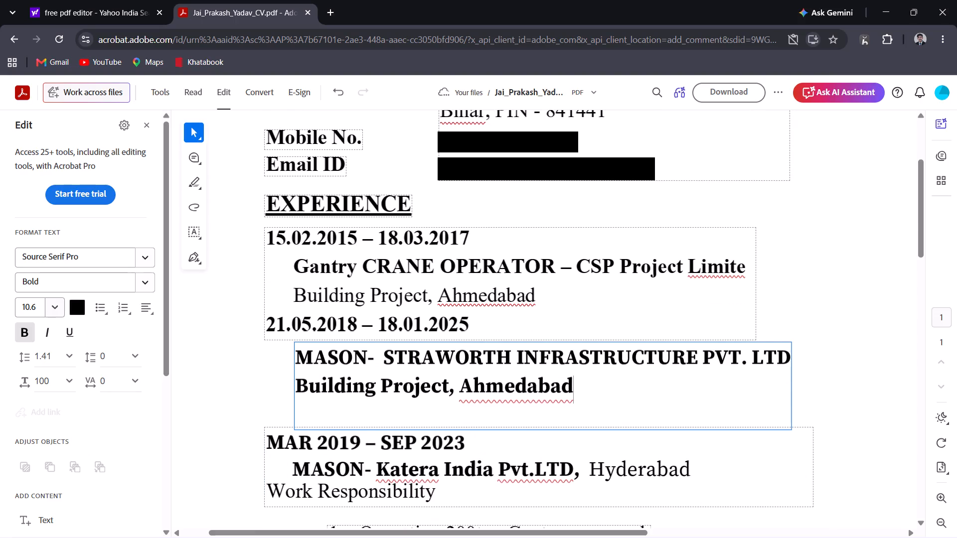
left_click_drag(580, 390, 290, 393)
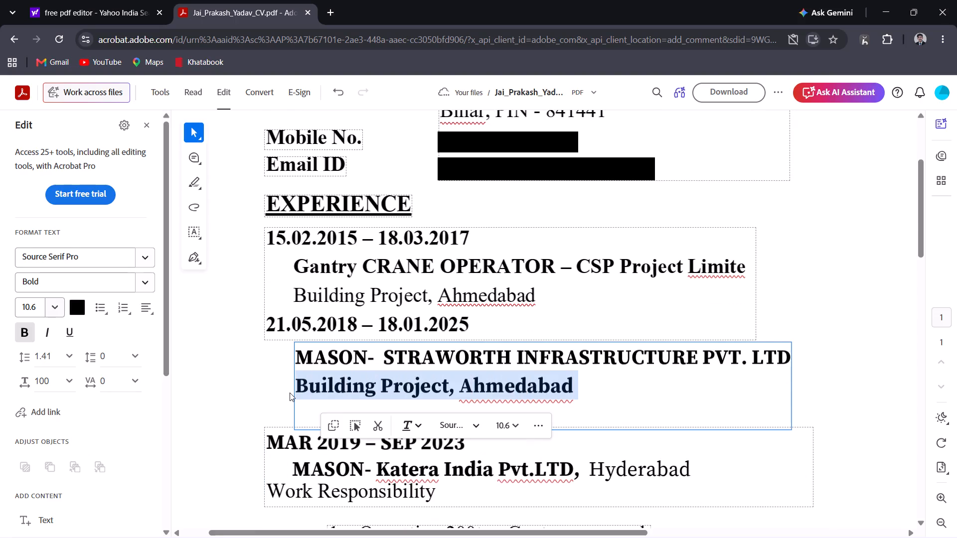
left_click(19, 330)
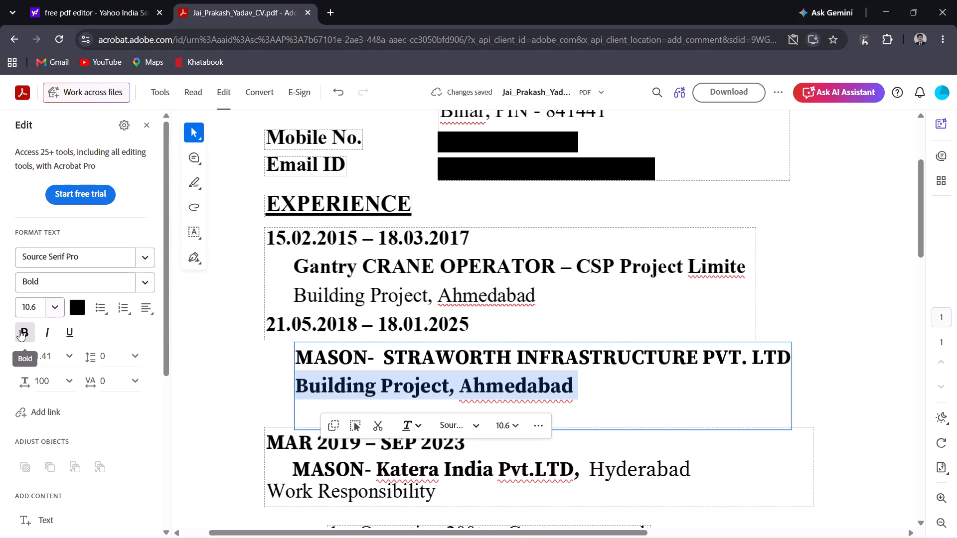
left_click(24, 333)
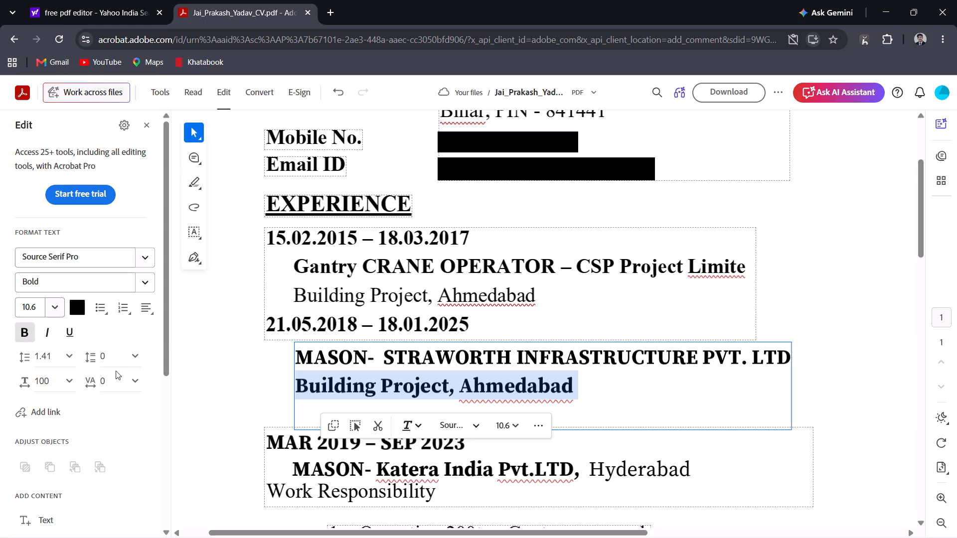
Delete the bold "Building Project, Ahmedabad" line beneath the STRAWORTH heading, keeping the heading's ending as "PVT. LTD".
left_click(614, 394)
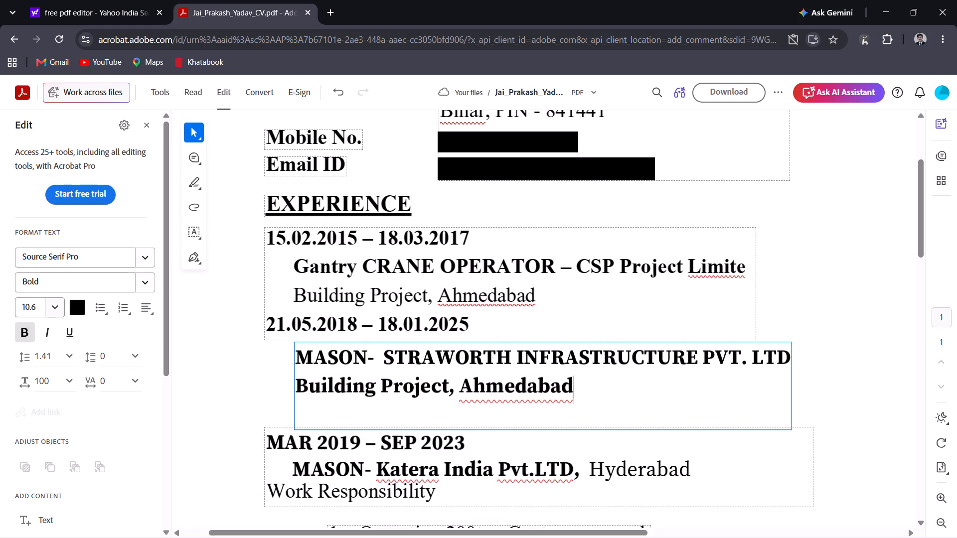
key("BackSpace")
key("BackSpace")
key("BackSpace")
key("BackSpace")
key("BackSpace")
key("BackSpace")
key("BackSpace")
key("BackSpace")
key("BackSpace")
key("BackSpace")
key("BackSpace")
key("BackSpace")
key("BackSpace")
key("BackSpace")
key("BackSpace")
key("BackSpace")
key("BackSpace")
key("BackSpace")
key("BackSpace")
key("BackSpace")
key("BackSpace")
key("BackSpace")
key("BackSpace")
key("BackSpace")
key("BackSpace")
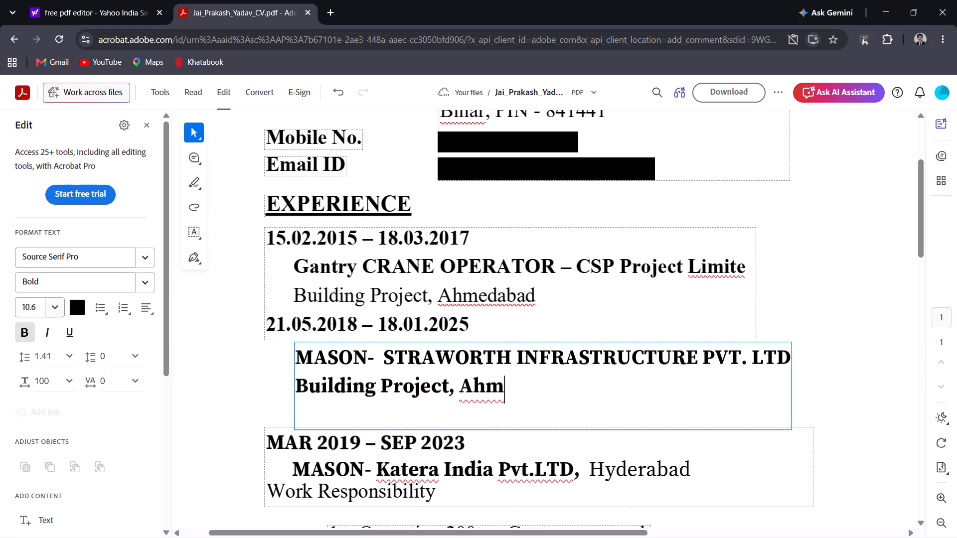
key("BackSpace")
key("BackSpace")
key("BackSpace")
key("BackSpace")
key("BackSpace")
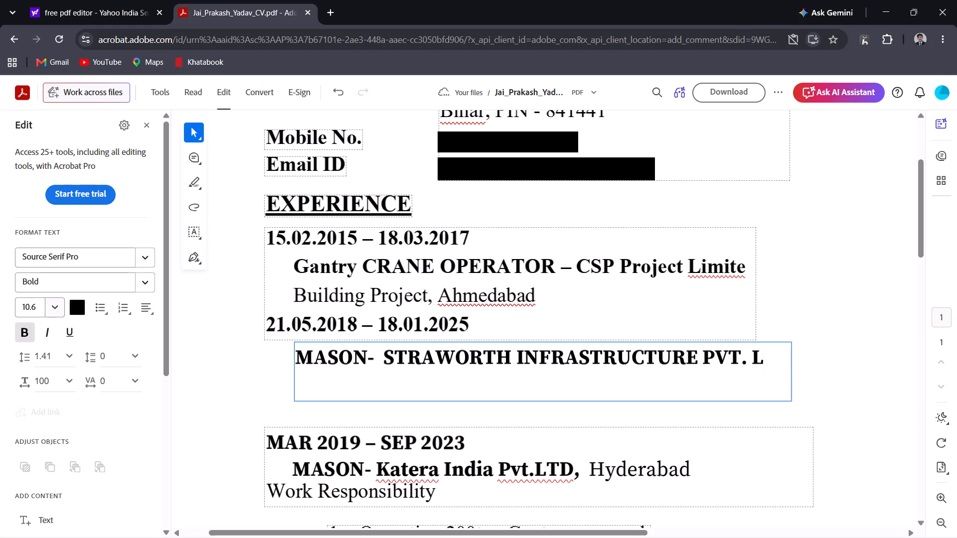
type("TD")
Add a new line beneath the STRAWORTH heading in Regular weight and paste "Building Project, Ahmedabad" into it.
key("Return")
left_click(25, 330)
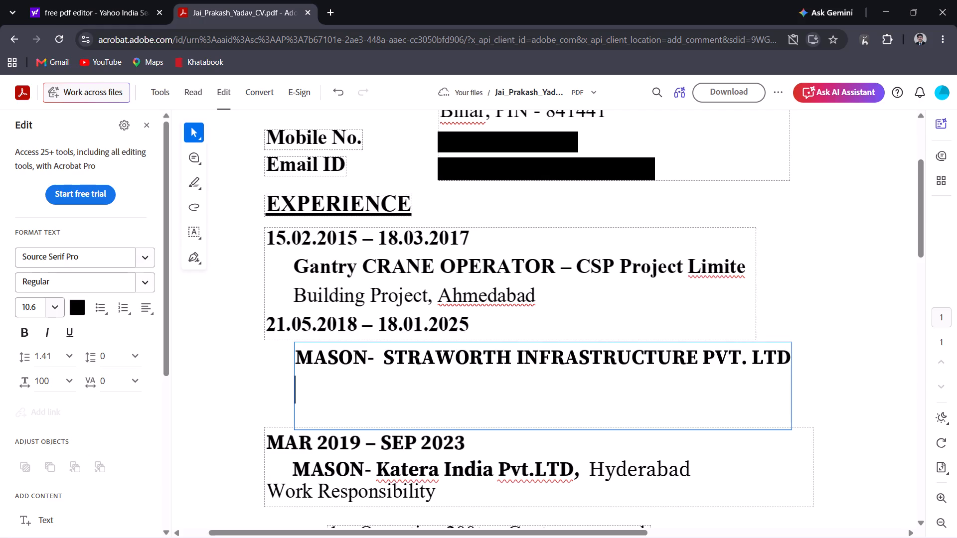
key("ctrl+v")
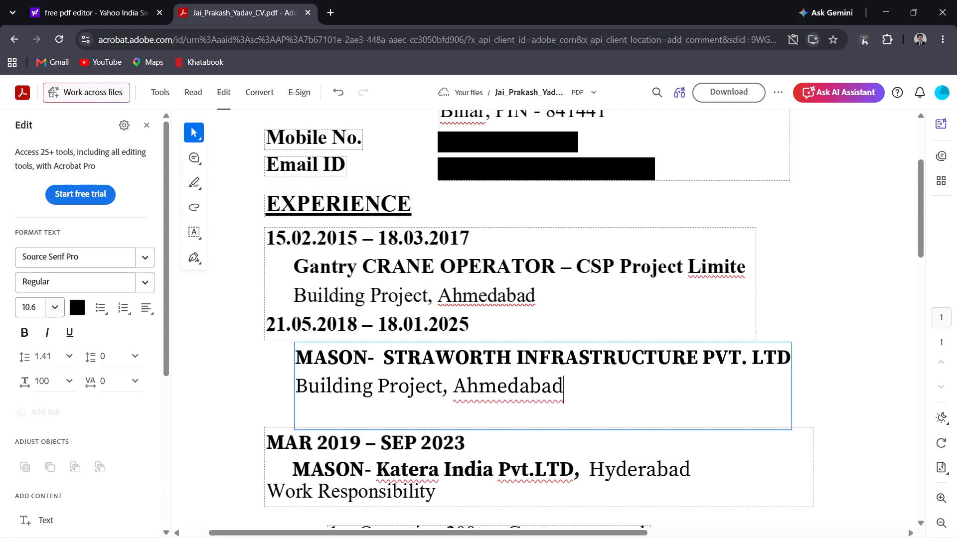
Delete "Ahmedabad" from the "Building Project," line beneath the STRAWORTH heading.
key("BackSpace")
key("BackSpace")
key("BackSpace")
key("BackSpace")
key("BackSpace")
key("BackSpace")
key("BackSpace")
key("BackSpace")
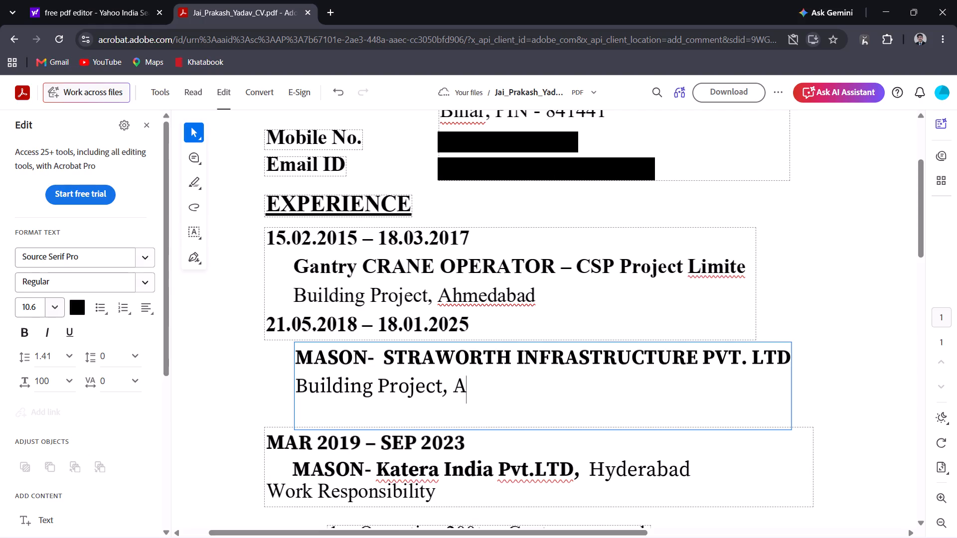
Complete the "Building Project," line beneath the STRAWORTH heading with the location "Banglore", replacing the leftover "A".
key("BackSpace")
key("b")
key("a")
key("BackSpace")
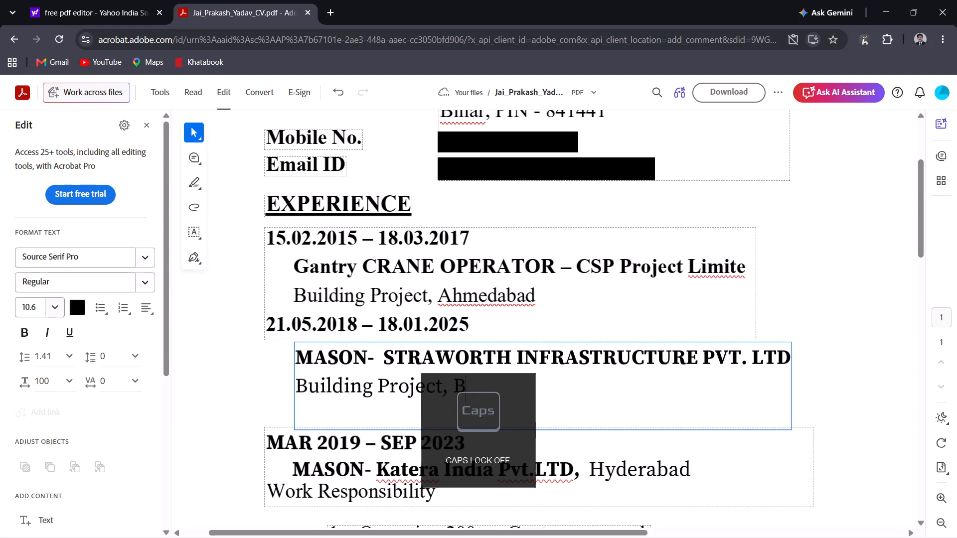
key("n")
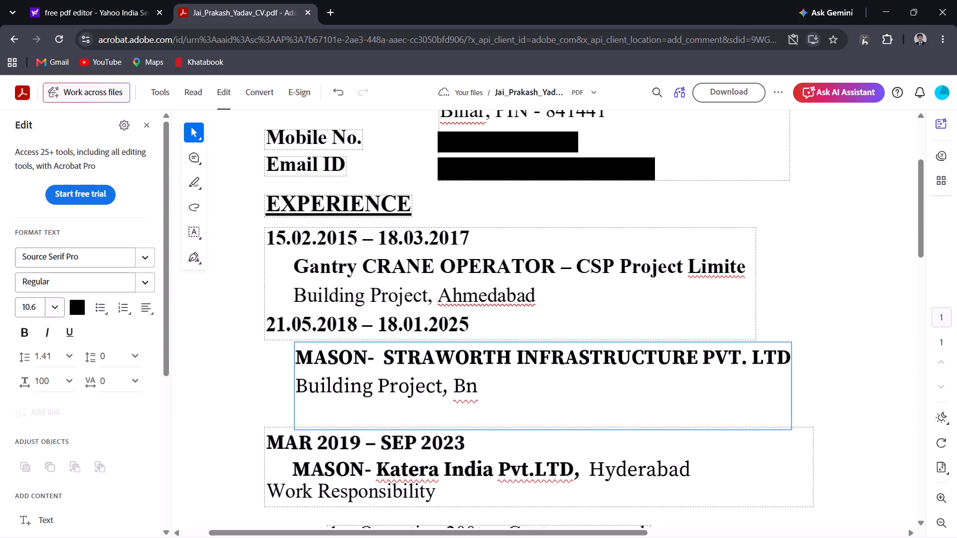
key("BackSpace")
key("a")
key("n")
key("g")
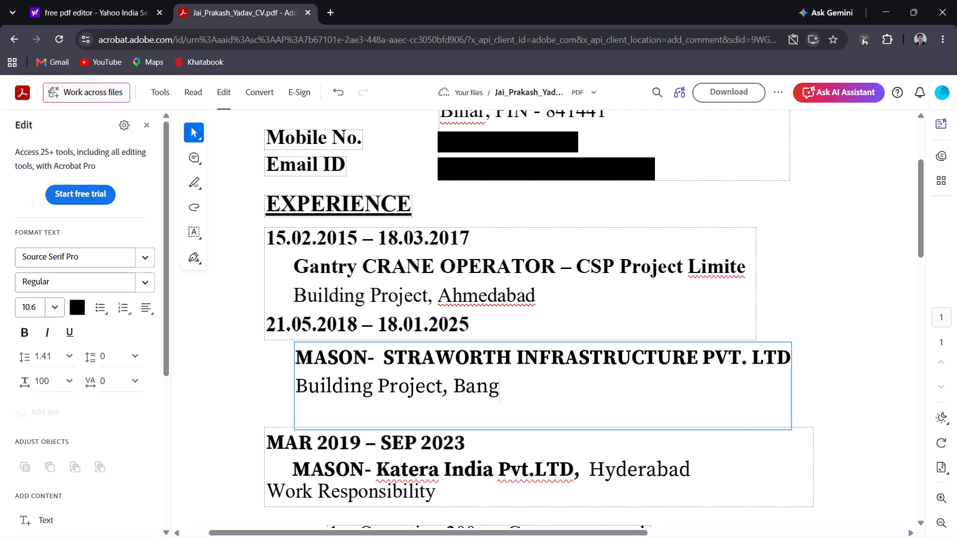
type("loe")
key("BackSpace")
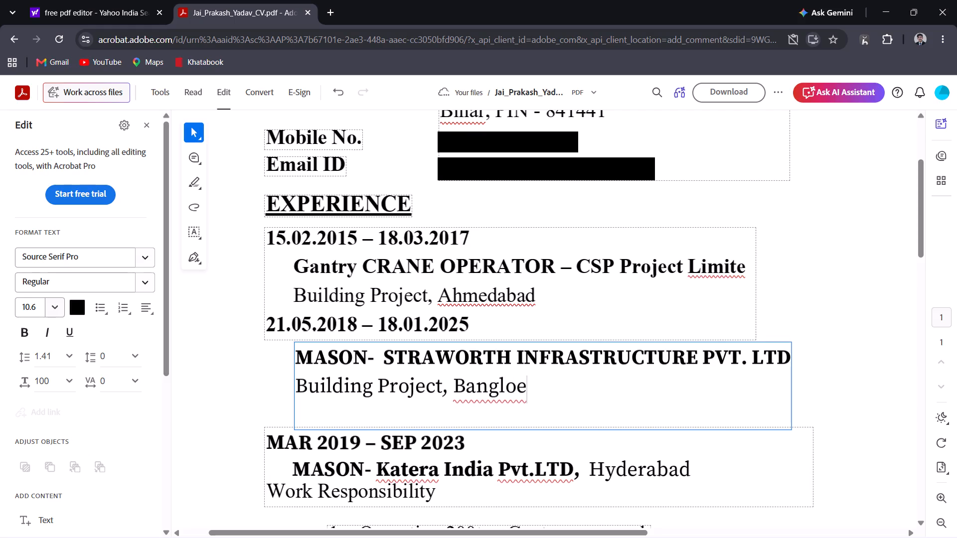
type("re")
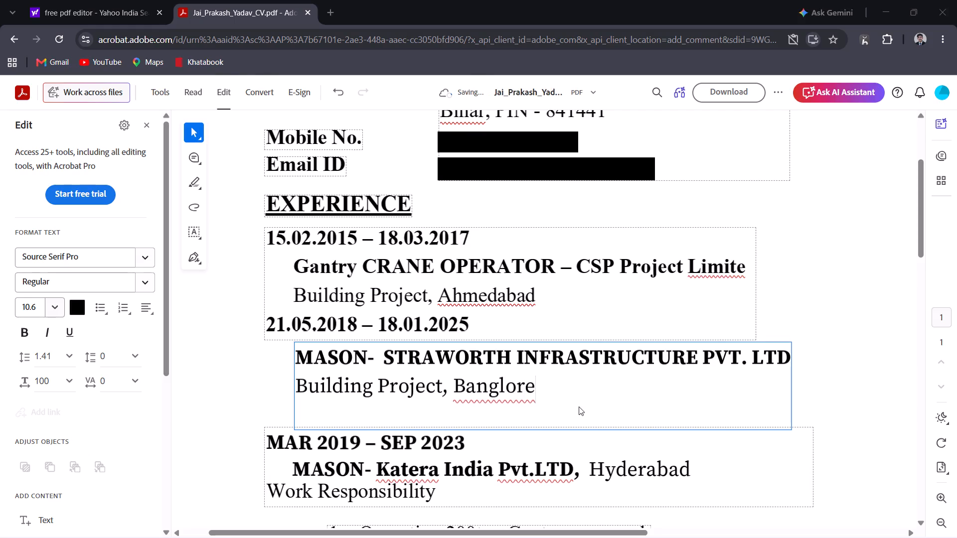
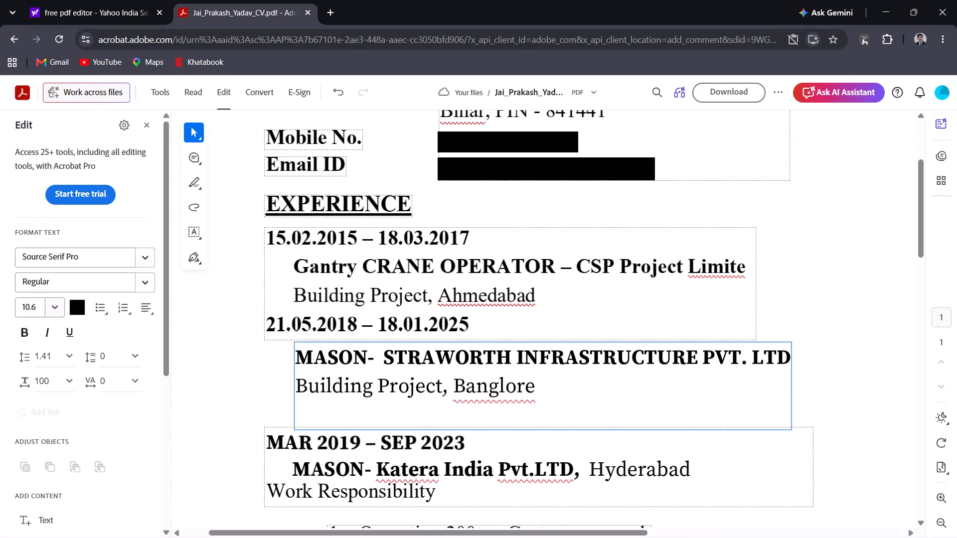
Correct the spelling of "Banglore" to "Bangalore" in the building project line beneath the STRAWORTH heading.
key("Left")
key("Left")
key("Left")
key("Left")
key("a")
left_click(612, 397)
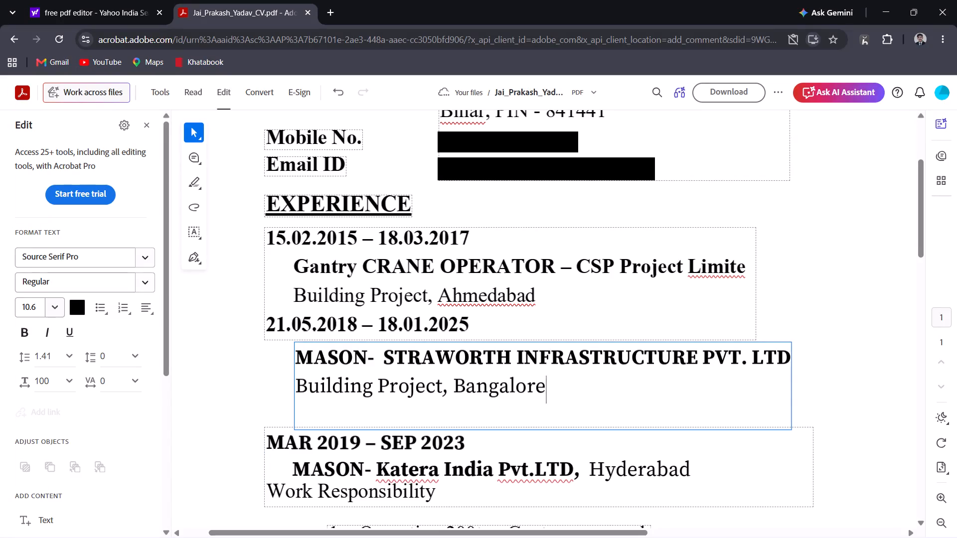
Review the experience section's crane operator and mason entries, along with the surrounding contact details and work responsibilities.
scroll(612, 397, "down", 1)
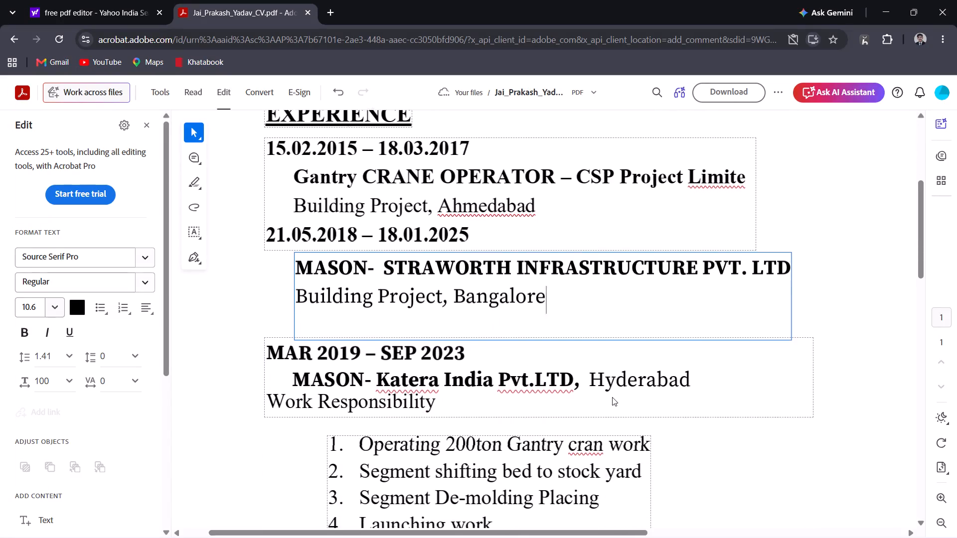
scroll(612, 397, "down", 1)
scroll(612, 397, "up", 2)
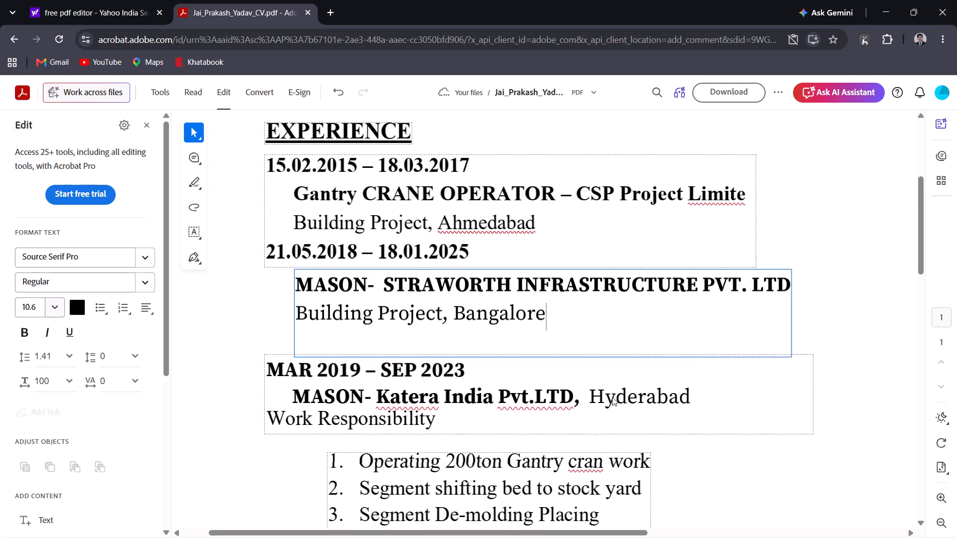
scroll(612, 397, "up", 1)
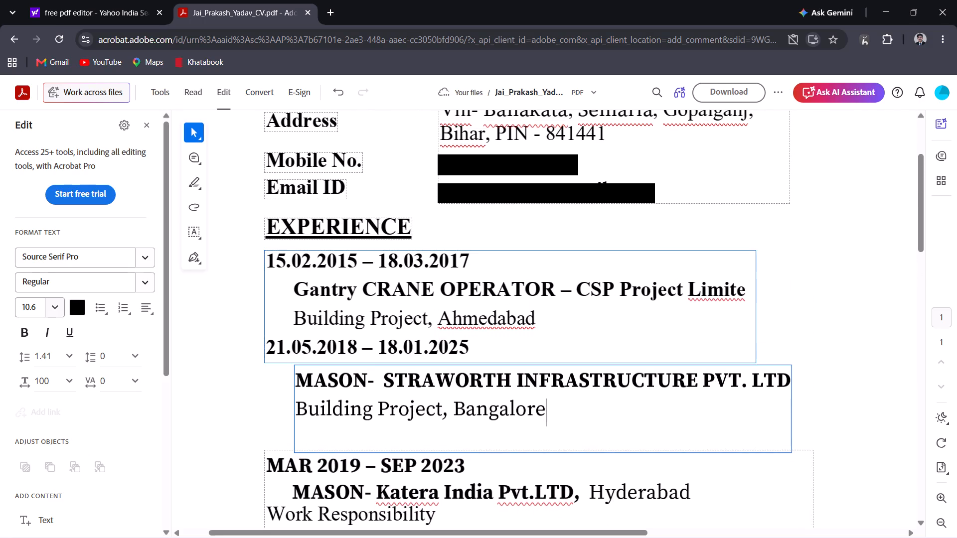
scroll(573, 311, "down", 1)
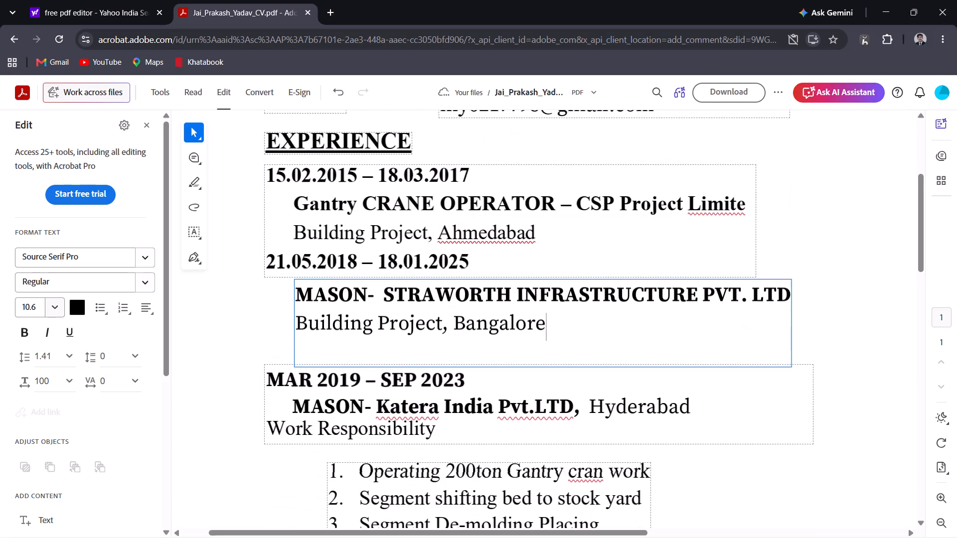
scroll(573, 311, "down", 2)
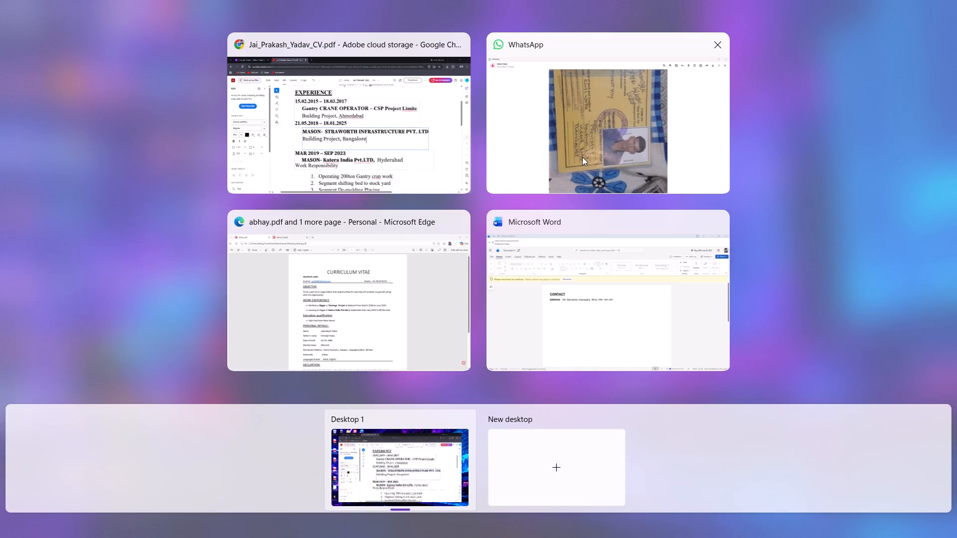
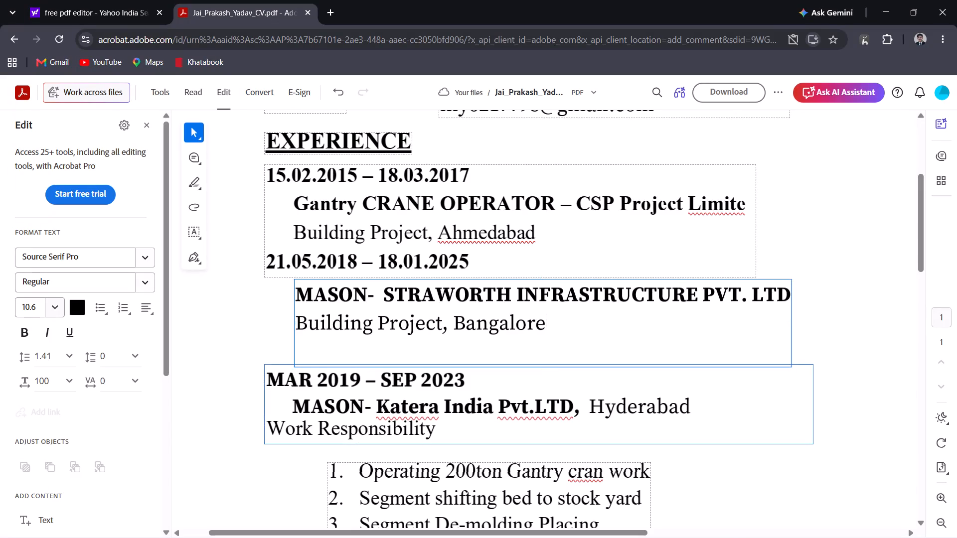
Delete the full employment date range on the line directly above the MASON- STRAWORTH INFRASTRUCTURE heading.
left_click(468, 251)
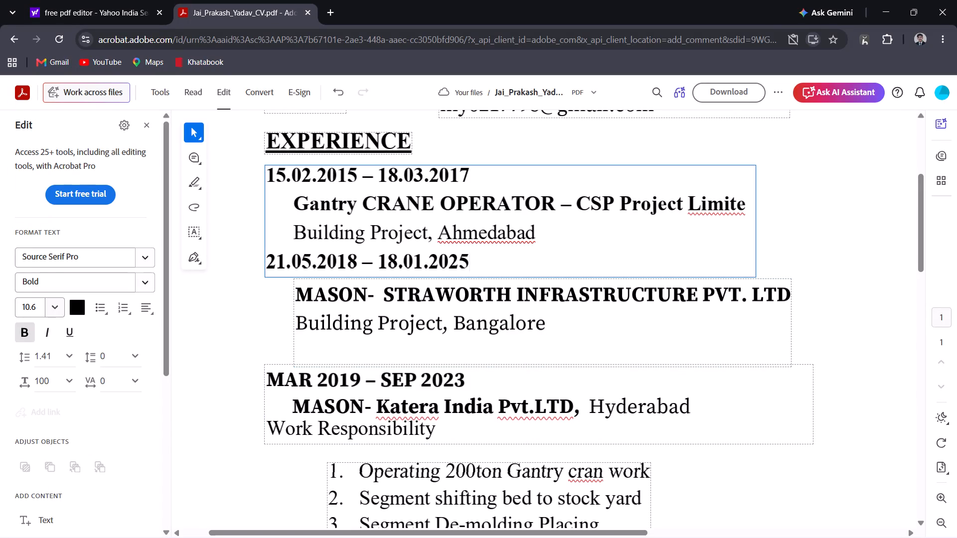
key("BackSpace")
key("BackSpace")
key("BackSpace")
key("BackSpace")
key("BackSpace")
key("BackSpace")
key("BackSpace")
key("BackSpace")
key("BackSpace")
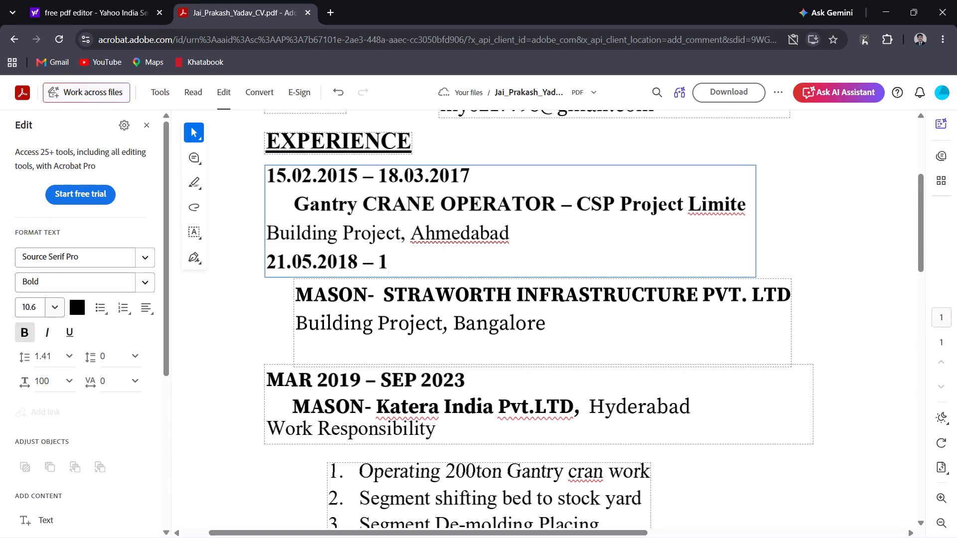
key("BackSpace")
key("BackSpace")
key("BackSpace")
key("BackSpace")
key("BackSpace")
key("BackSpace")
key("BackSpace")
key("BackSpace")
key("BackSpace")
key("BackSpace")
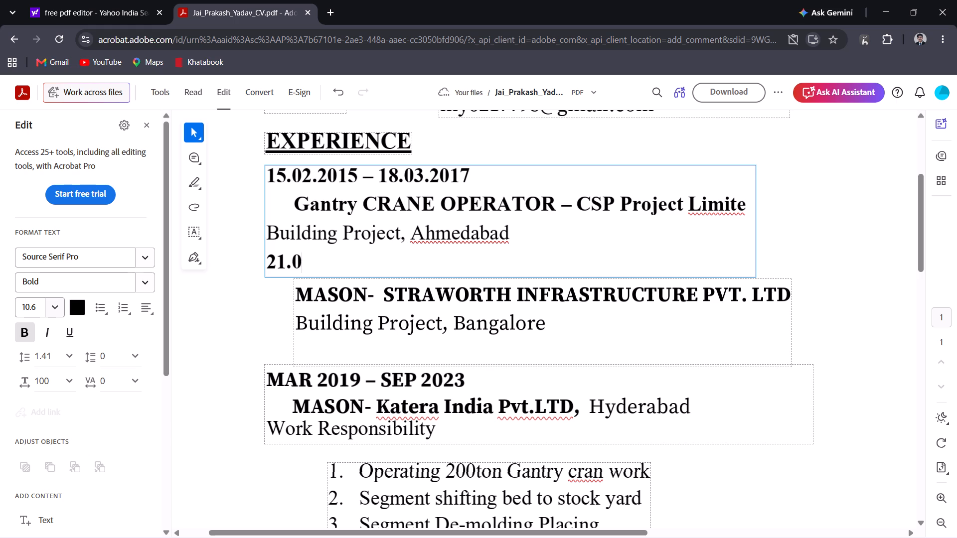
key("BackSpace")
key("BackSpace")
key("BackSpace")
key("BackSpace")
Enter "JAN 2024" in bold on the blank line beneath "Building Project, Ahmedabad", above the STRAWORTH heading.
key("j")
key("BackSpace")
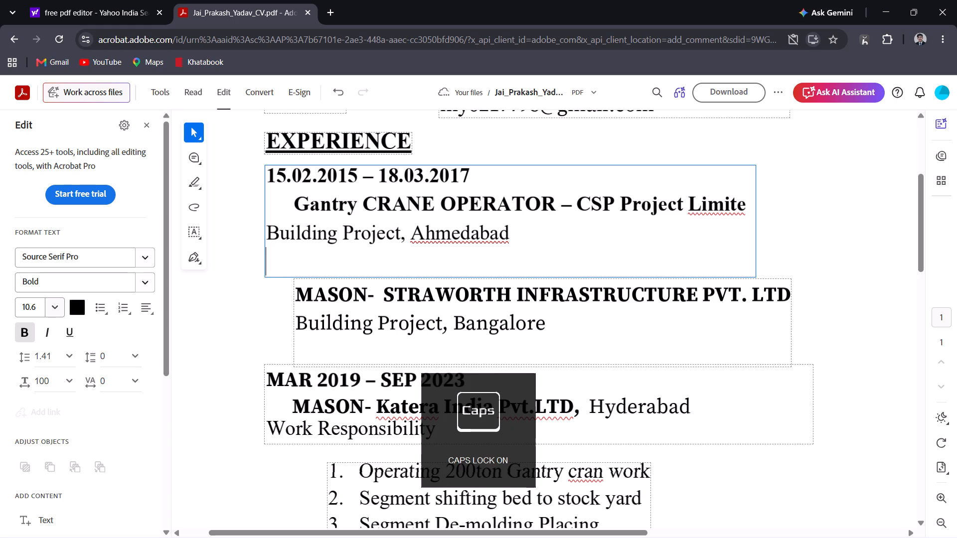
type("JA")
type("N")
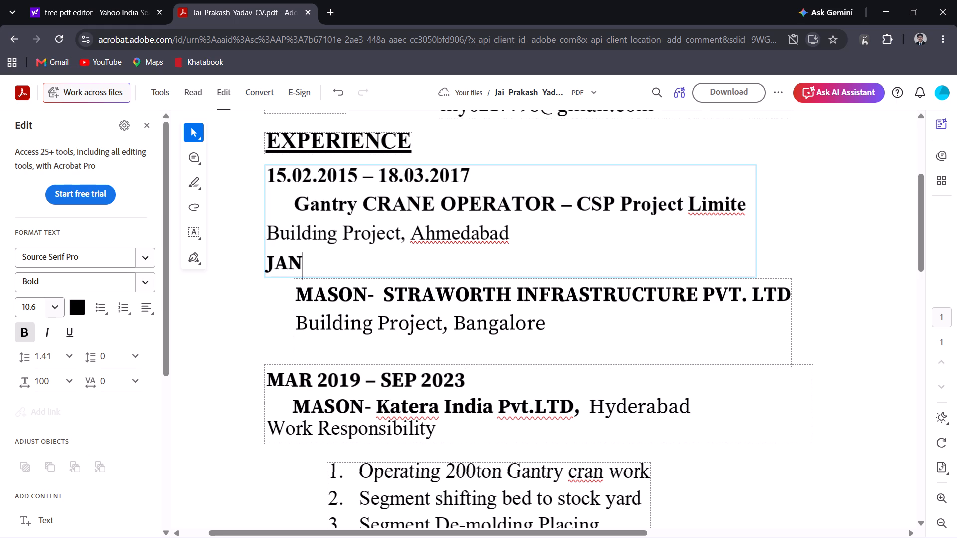
key("space")
type("2024")
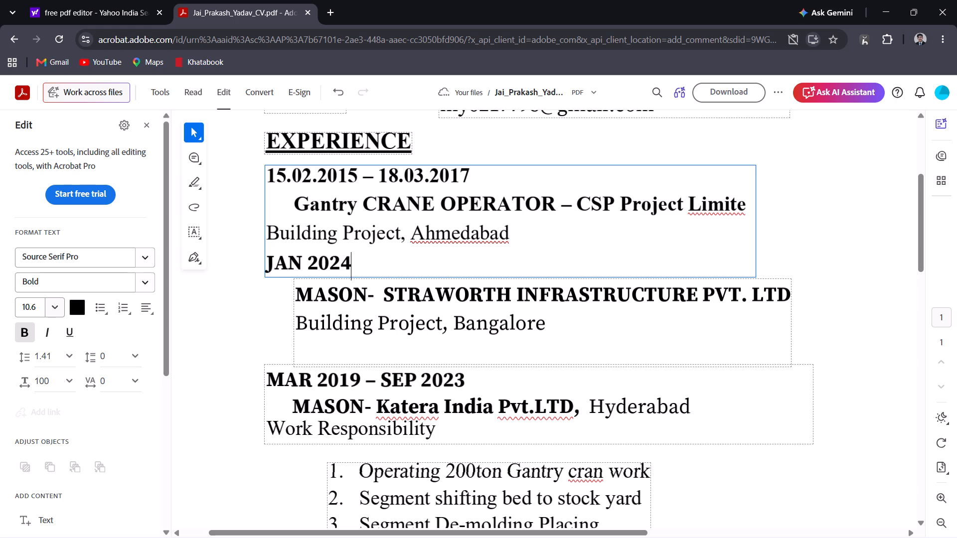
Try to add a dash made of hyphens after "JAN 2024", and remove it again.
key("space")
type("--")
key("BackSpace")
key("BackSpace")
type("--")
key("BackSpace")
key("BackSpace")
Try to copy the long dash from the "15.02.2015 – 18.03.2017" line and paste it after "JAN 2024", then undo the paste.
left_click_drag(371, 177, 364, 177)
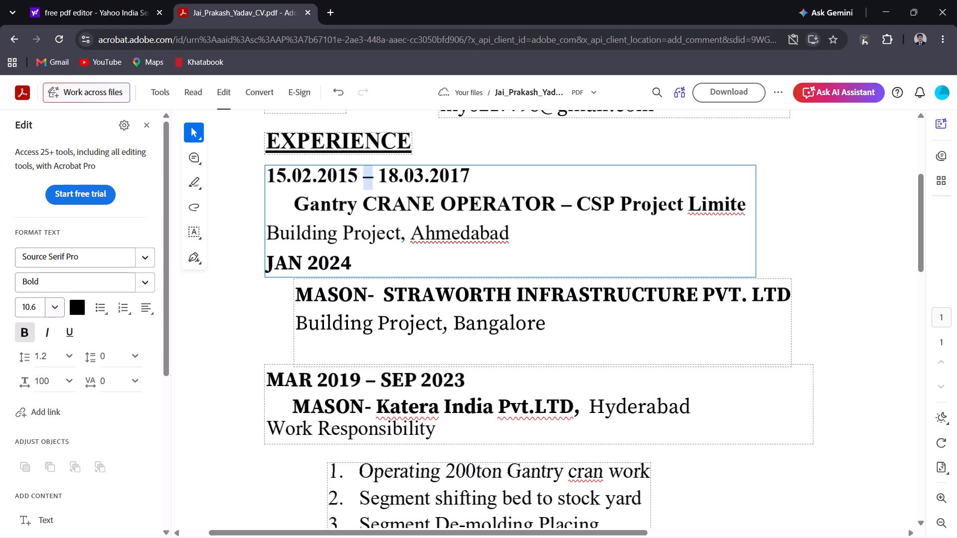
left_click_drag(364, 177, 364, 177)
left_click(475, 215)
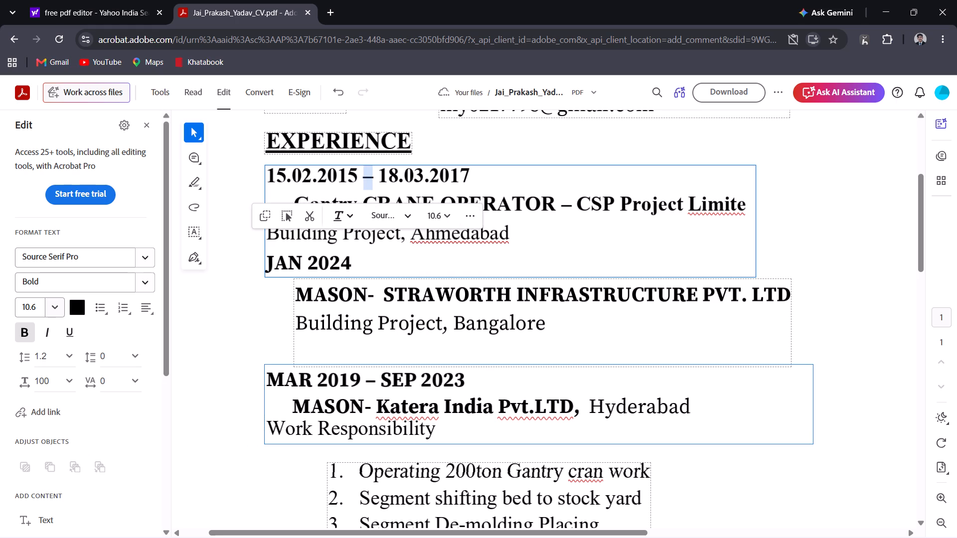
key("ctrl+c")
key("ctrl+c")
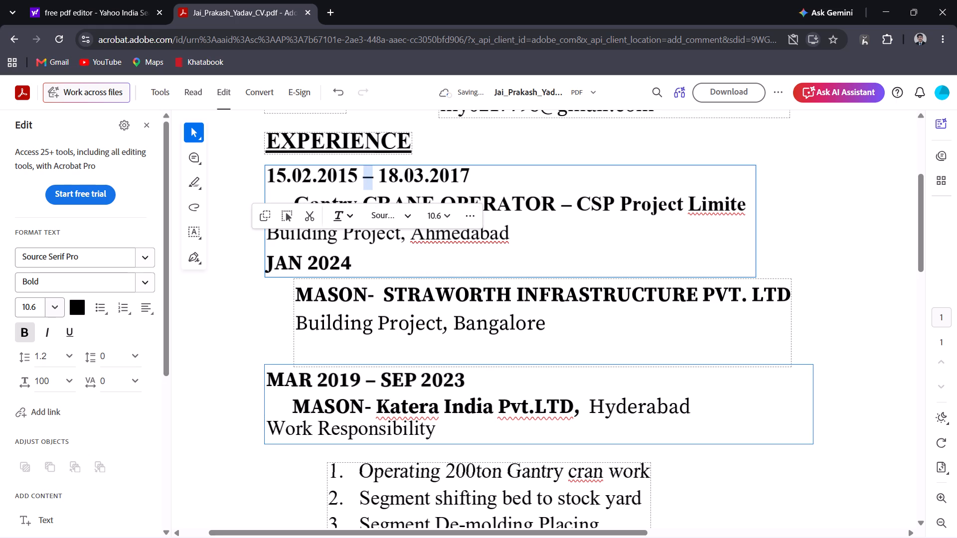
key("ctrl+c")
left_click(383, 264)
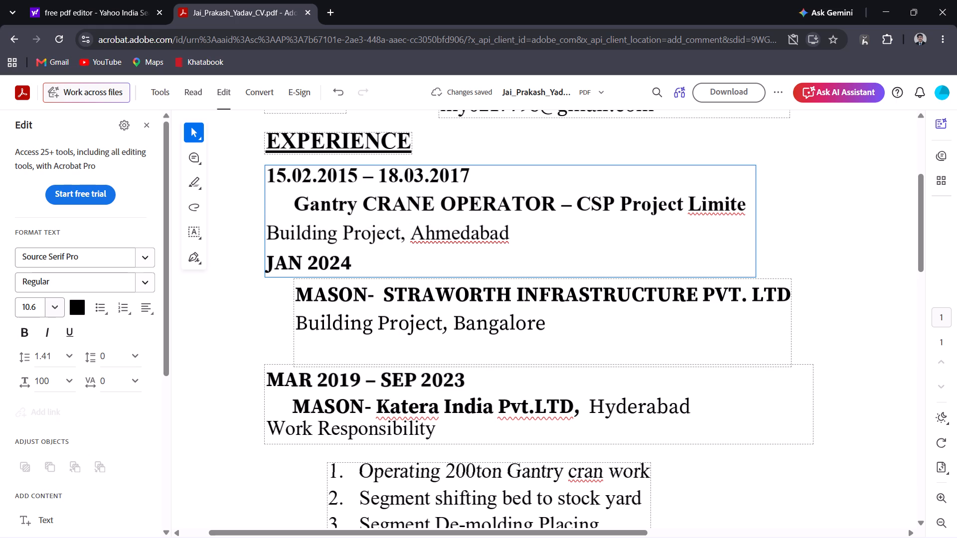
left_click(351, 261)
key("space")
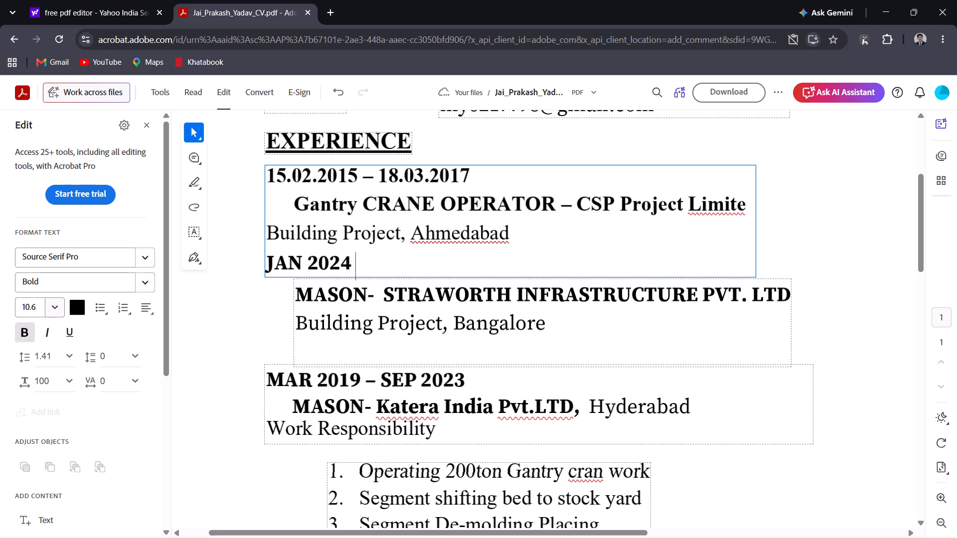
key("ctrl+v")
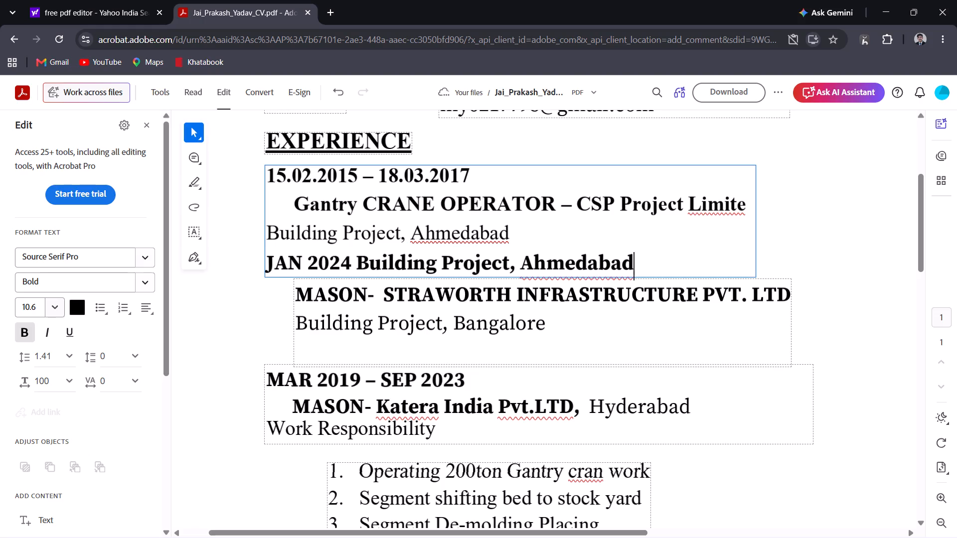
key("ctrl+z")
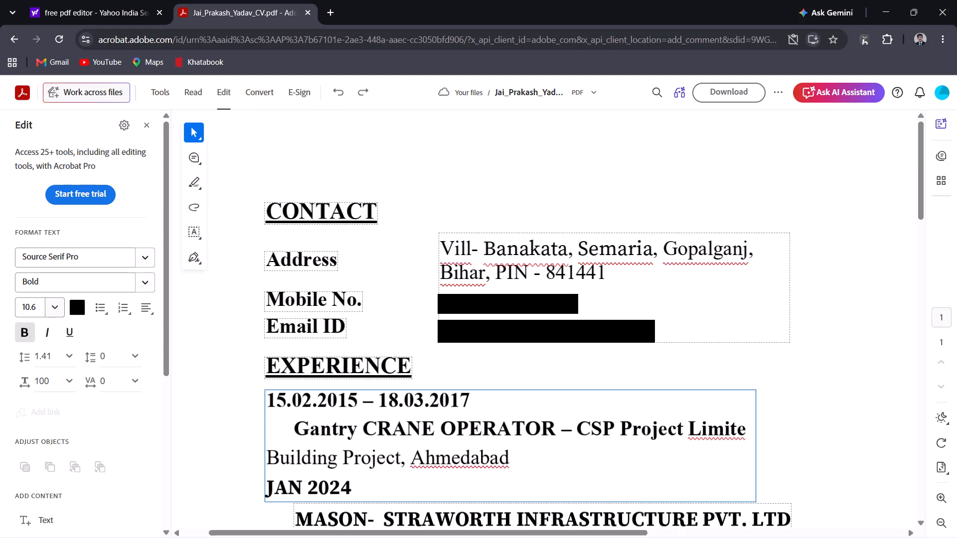
Continue the "JAN 2024" line as a date range by adding a hyphen with a space on each side.
scroll(603, 264, "down", 1)
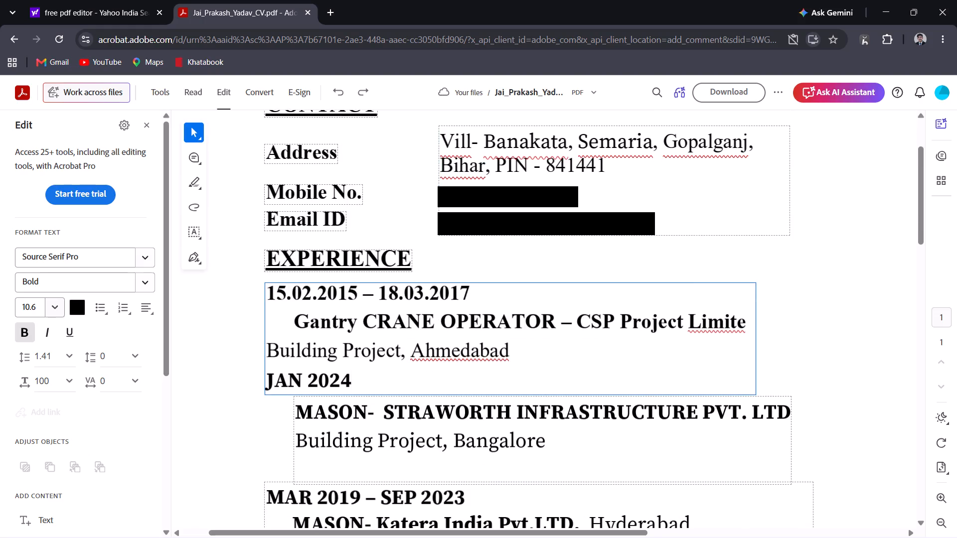
key("space")
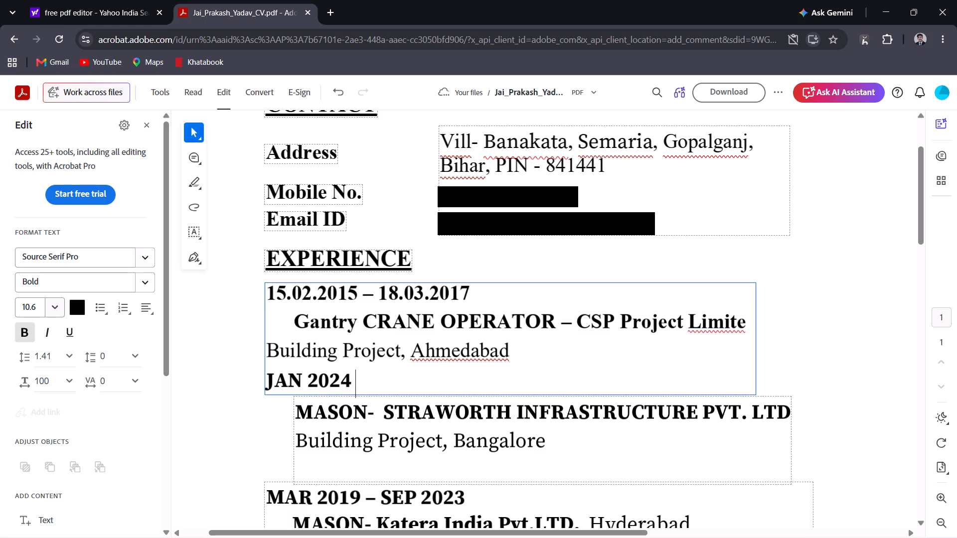
key("minus")
key("space")
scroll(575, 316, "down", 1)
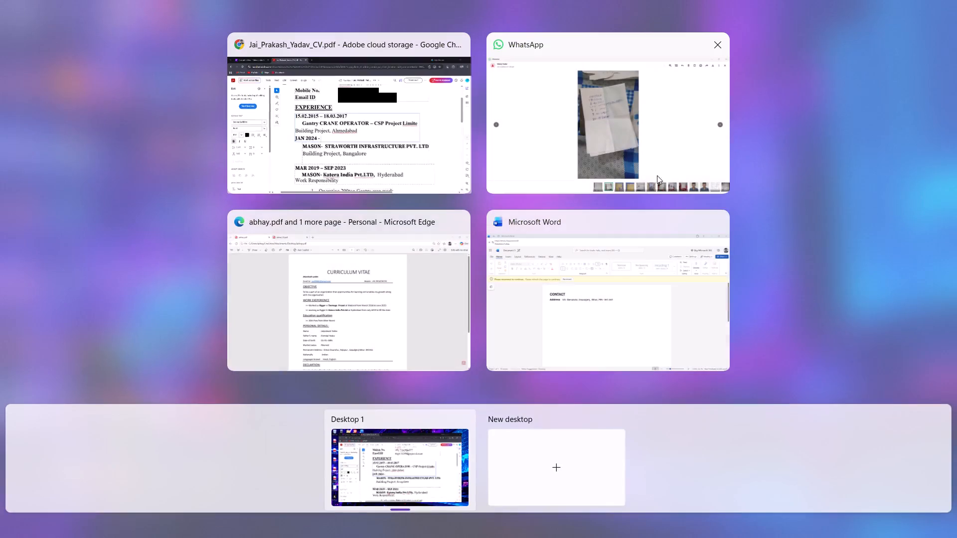
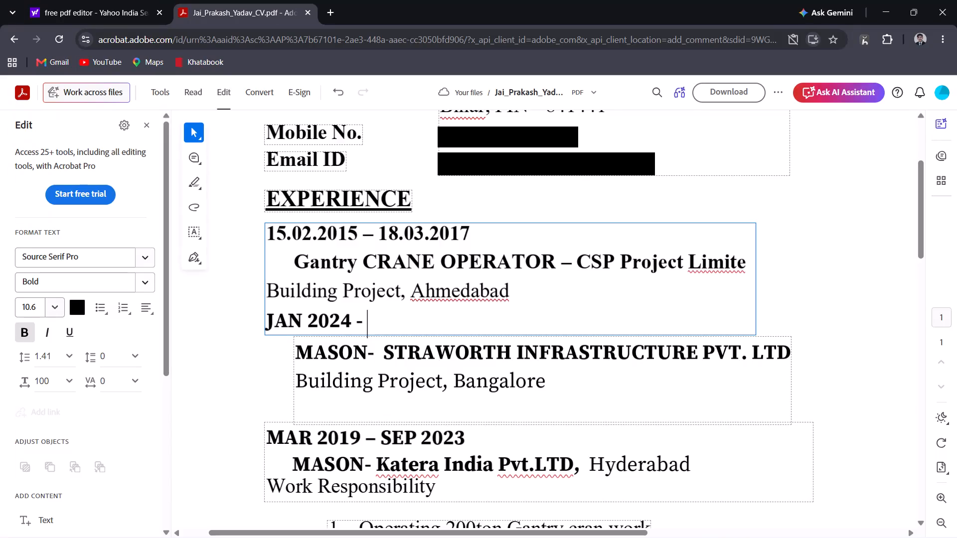
Complete the date range above the STRAWORTH heading with the end date "JUN 2025".
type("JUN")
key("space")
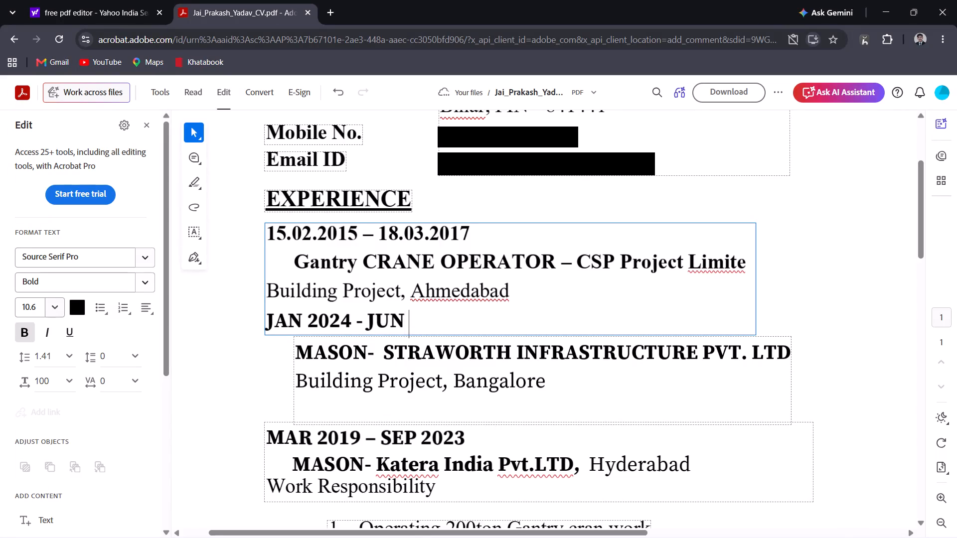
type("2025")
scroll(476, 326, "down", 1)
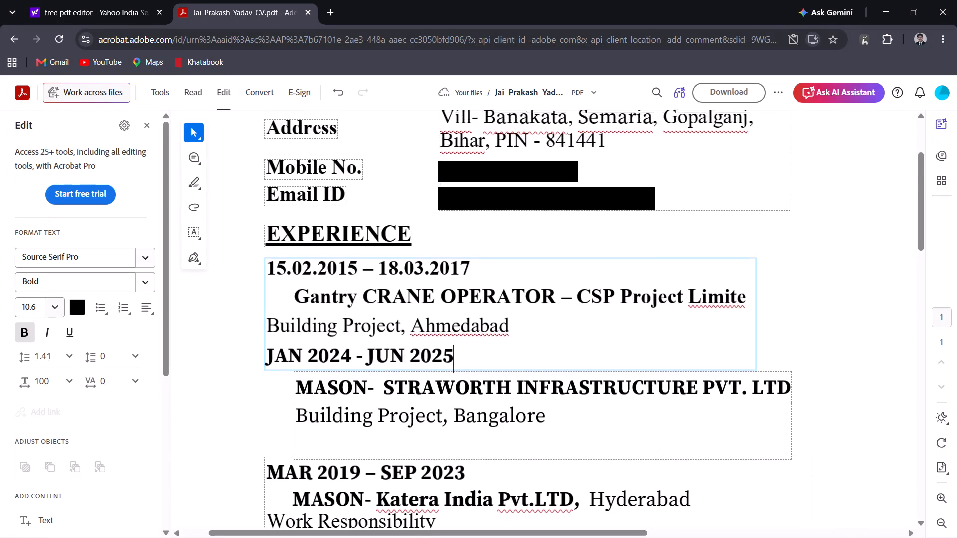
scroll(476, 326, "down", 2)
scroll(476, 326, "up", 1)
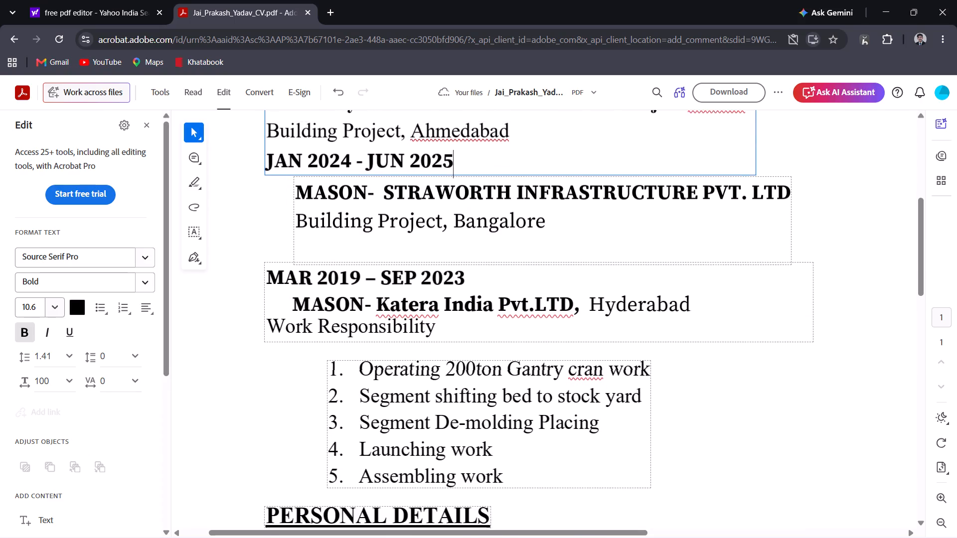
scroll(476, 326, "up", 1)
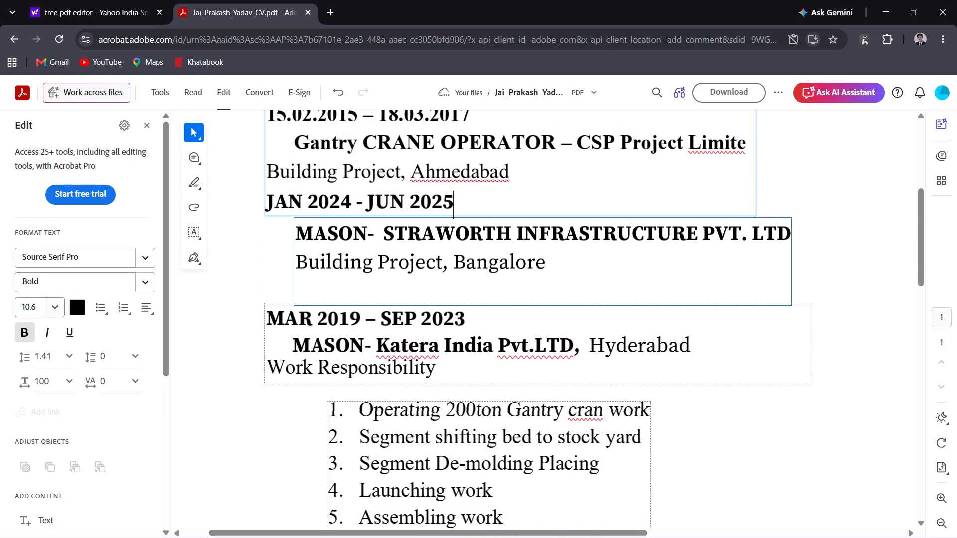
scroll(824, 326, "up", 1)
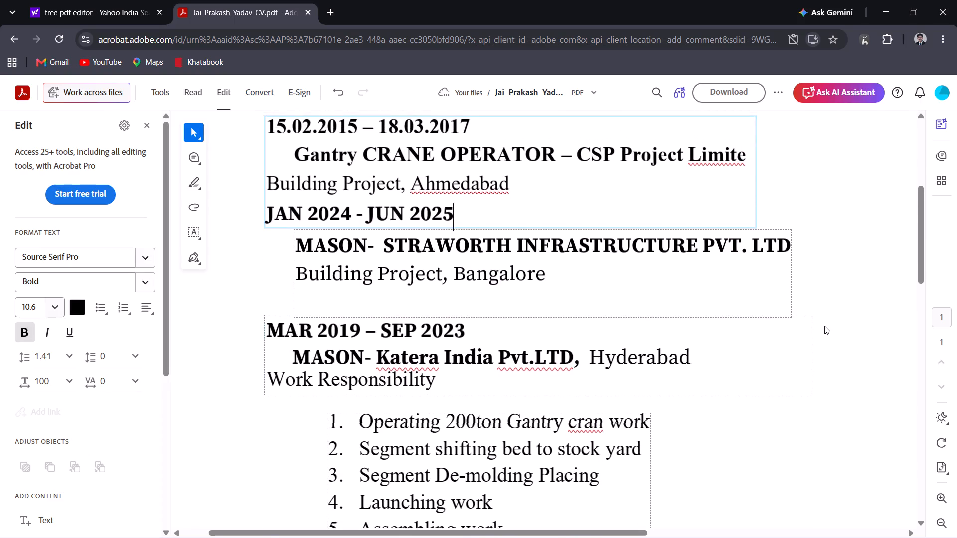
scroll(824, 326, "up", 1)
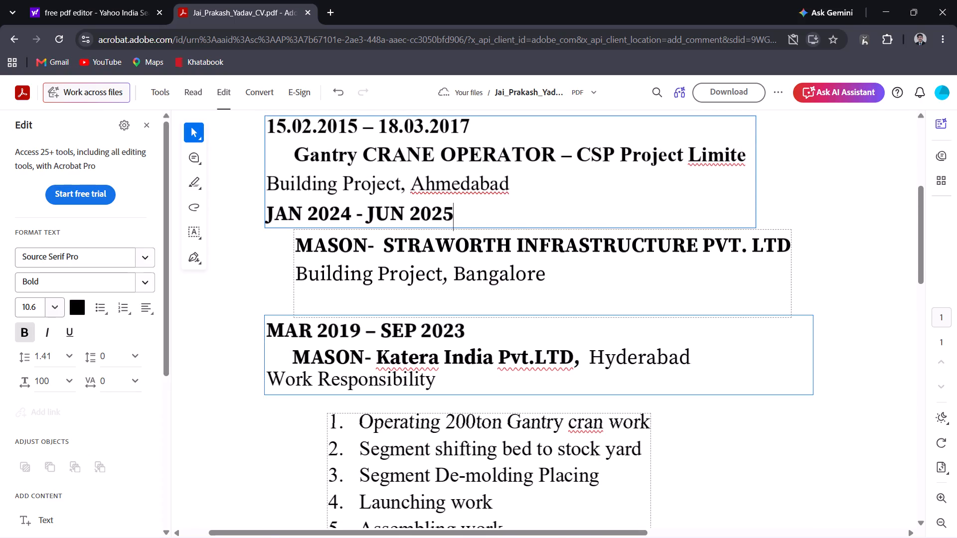
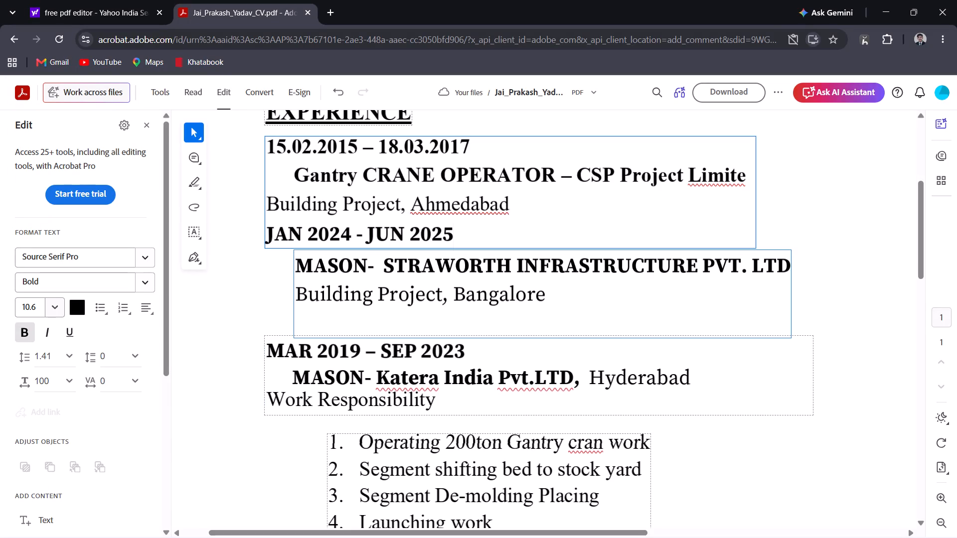
Move the STRAWORTH text block slightly down from the "JAN 2024 - JUN 2025" line and try to shorten its frame from below.
left_click_drag(293, 251, 296, 260)
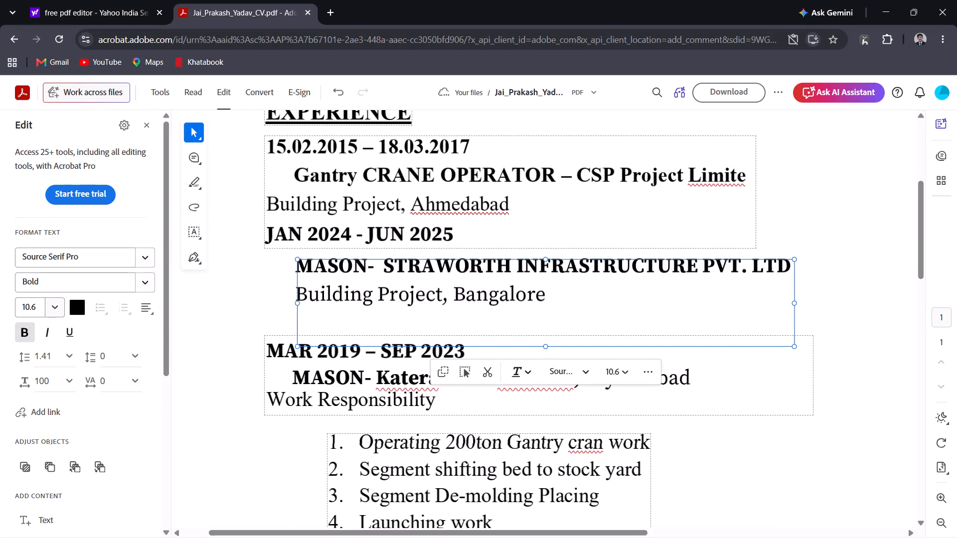
left_click_drag(545, 345, 546, 330)
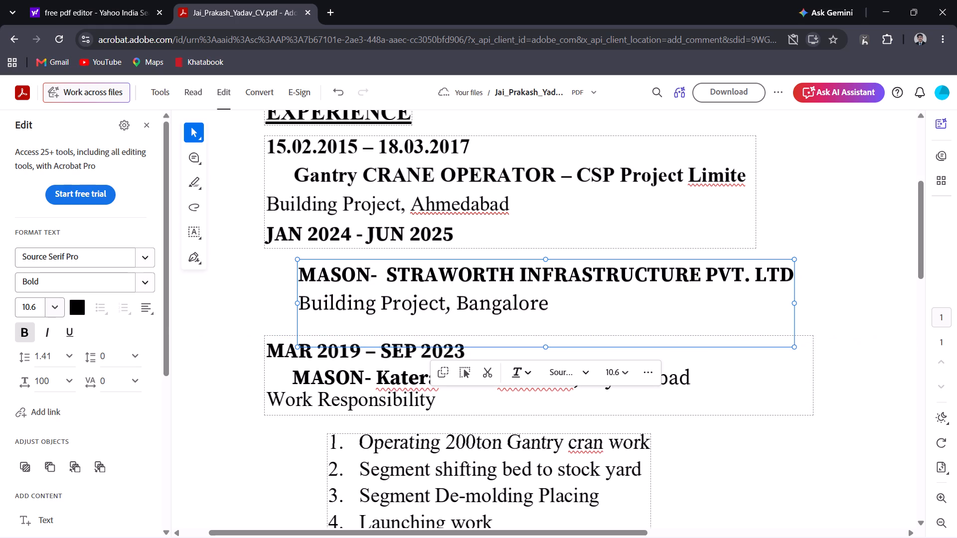
left_click_drag(544, 348, 545, 321)
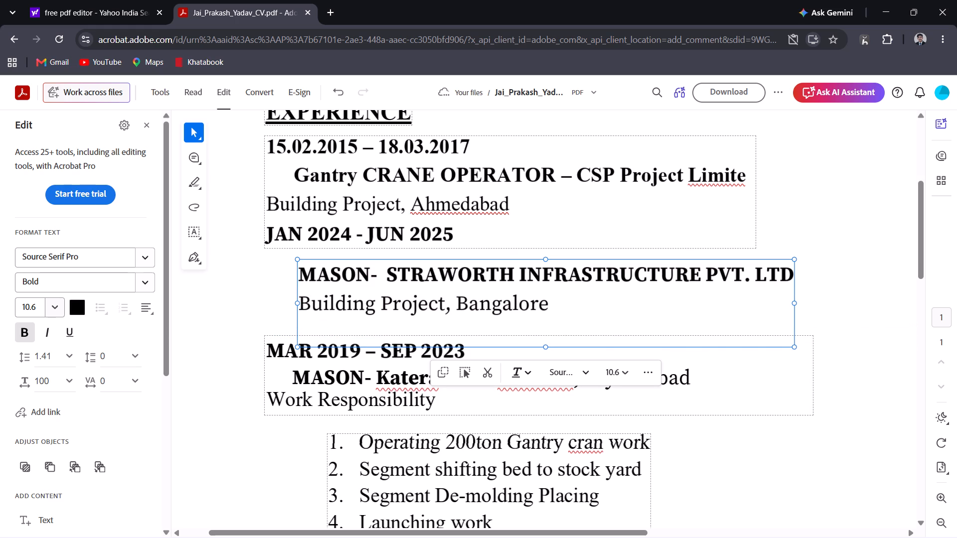
left_click(309, 234)
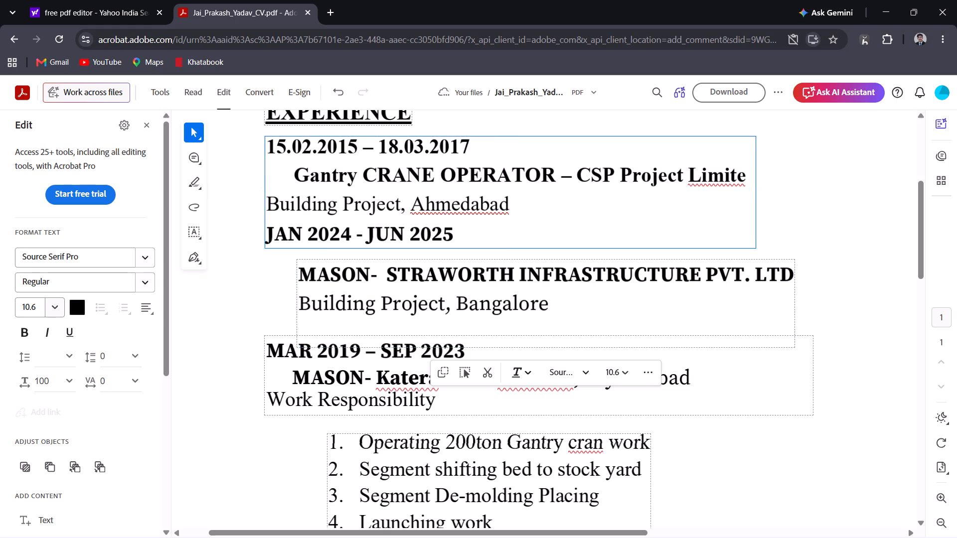
left_click(254, 227)
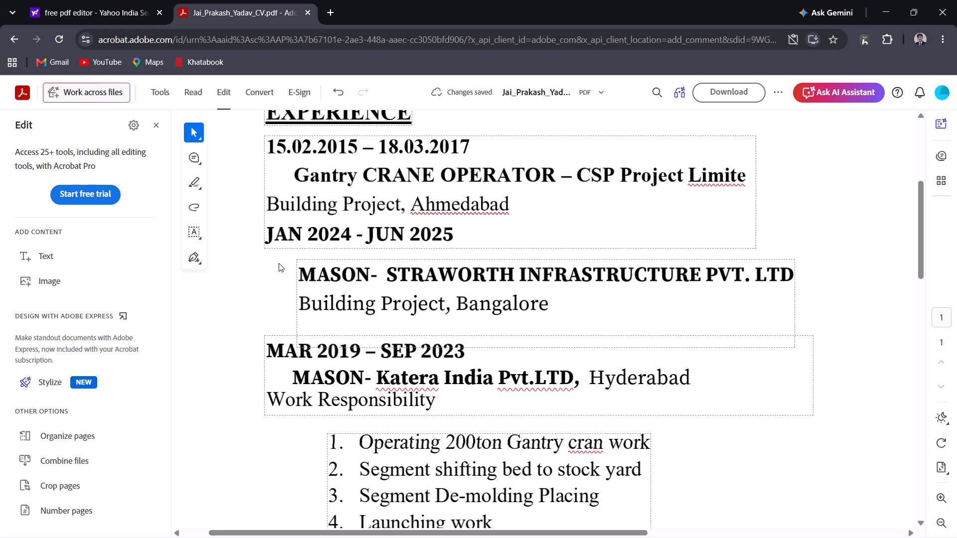
Nudge the STRAWORTH text block slightly back up so it sits just beneath the "JAN 2024 - JUN 2025" line.
left_click(301, 262)
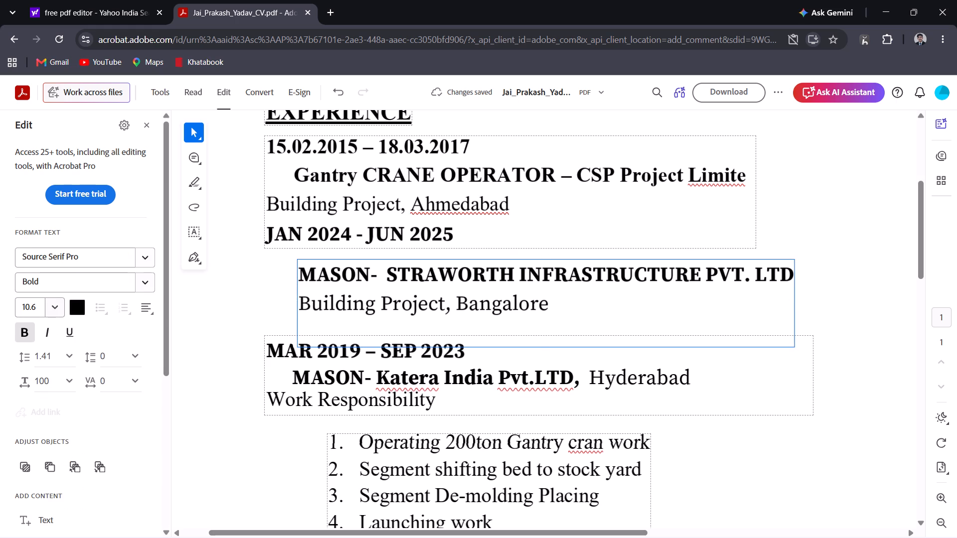
left_click_drag(298, 263, 297, 257)
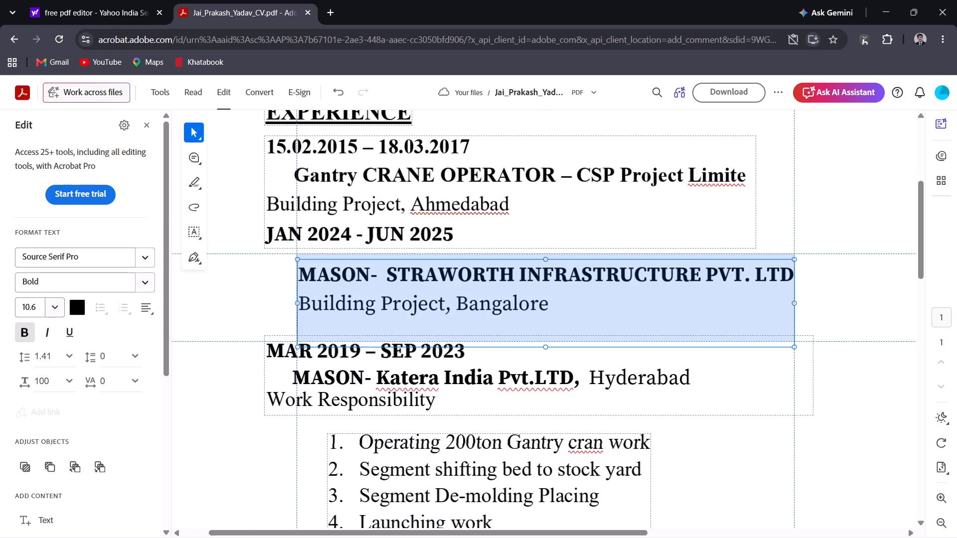
left_click_drag(297, 257, 297, 256)
left_click(238, 306)
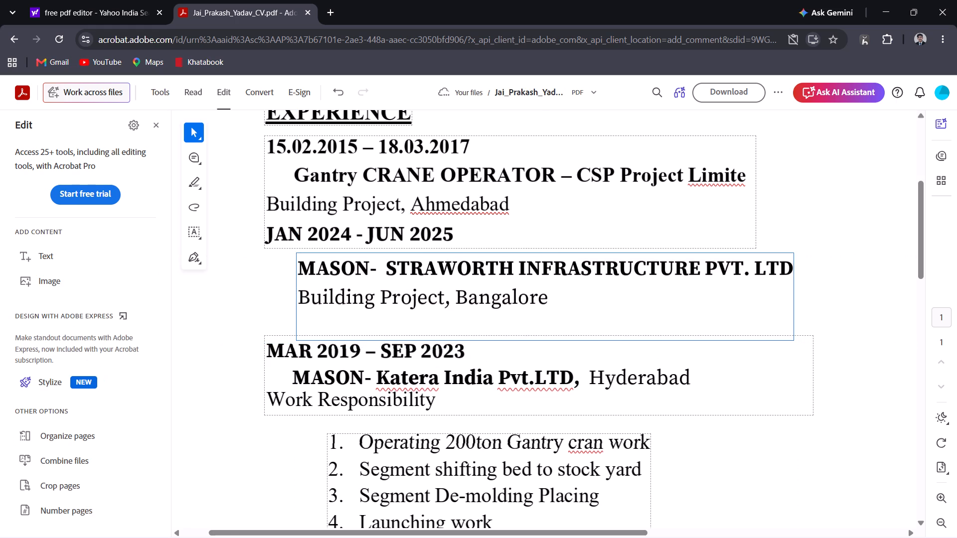
Review the whole CV from the contact details to the end, and recheck the layout of the experience entries.
scroll(659, 356, "up", 1)
scroll(659, 356, "down", 2)
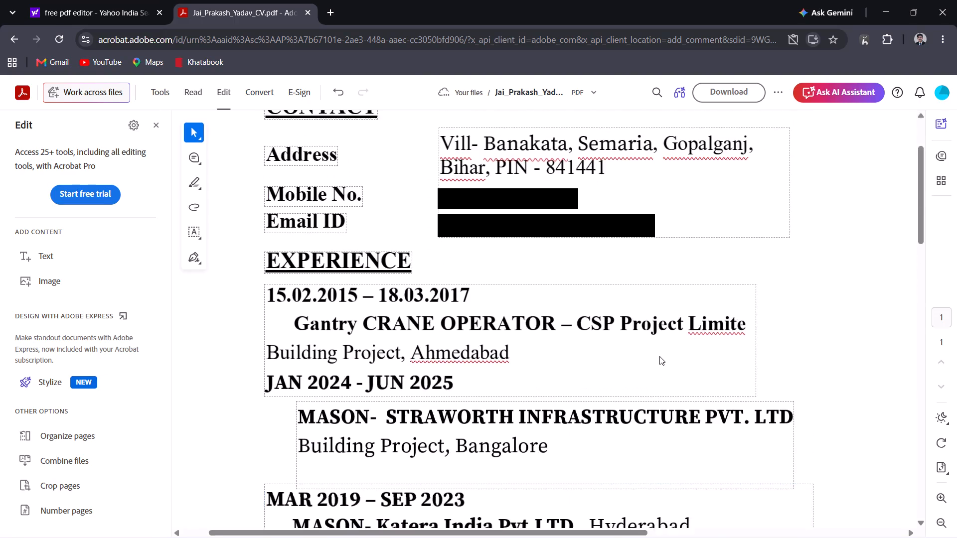
scroll(659, 356, "down", 5)
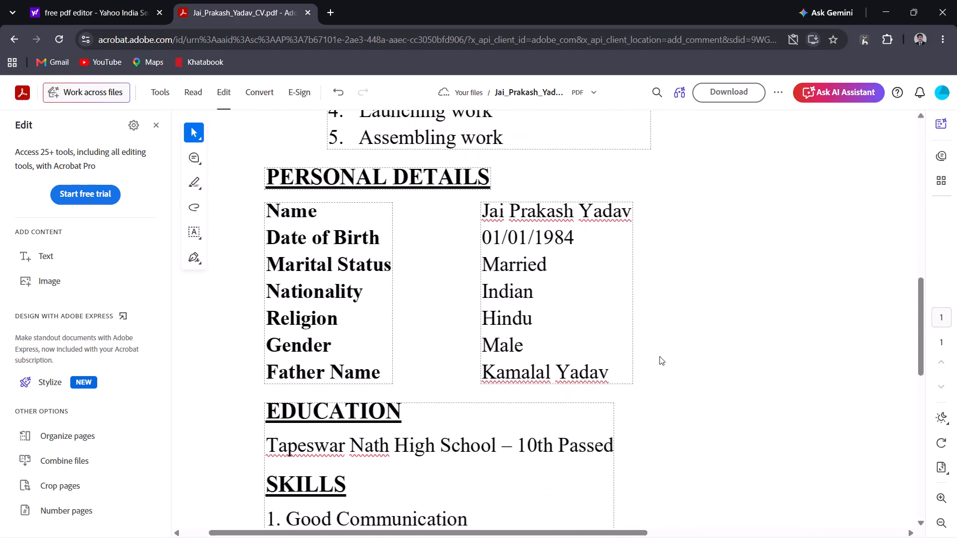
scroll(659, 356, "down", 1)
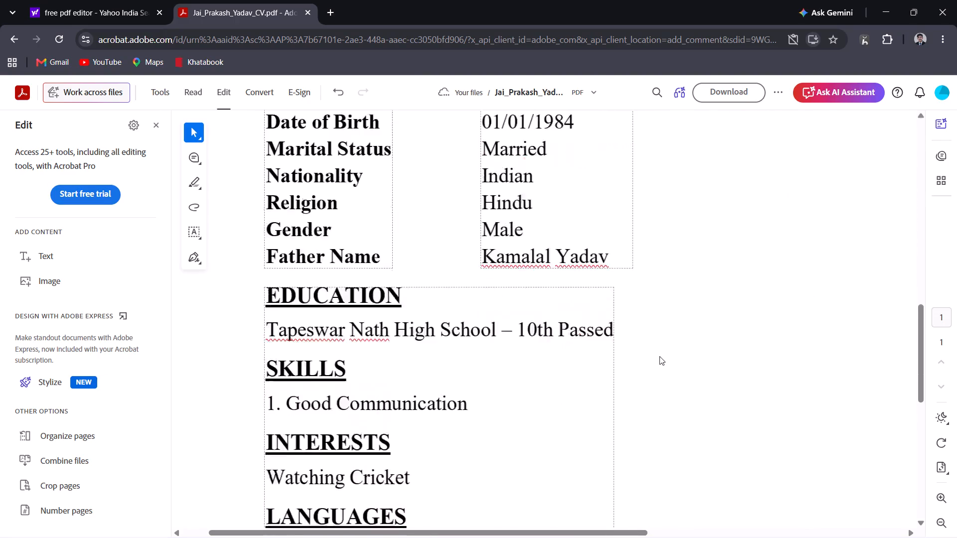
scroll(659, 356, "down", 5)
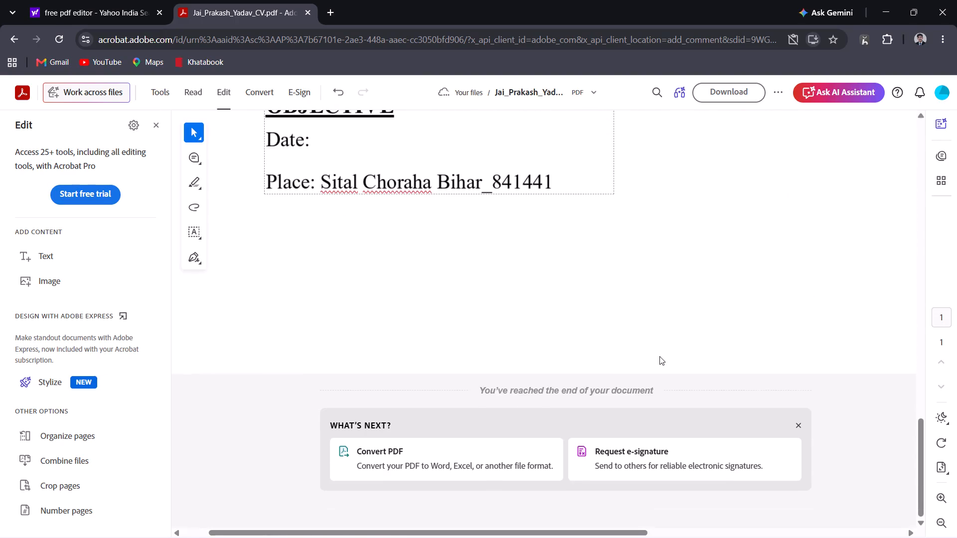
scroll(659, 356, "up", 5)
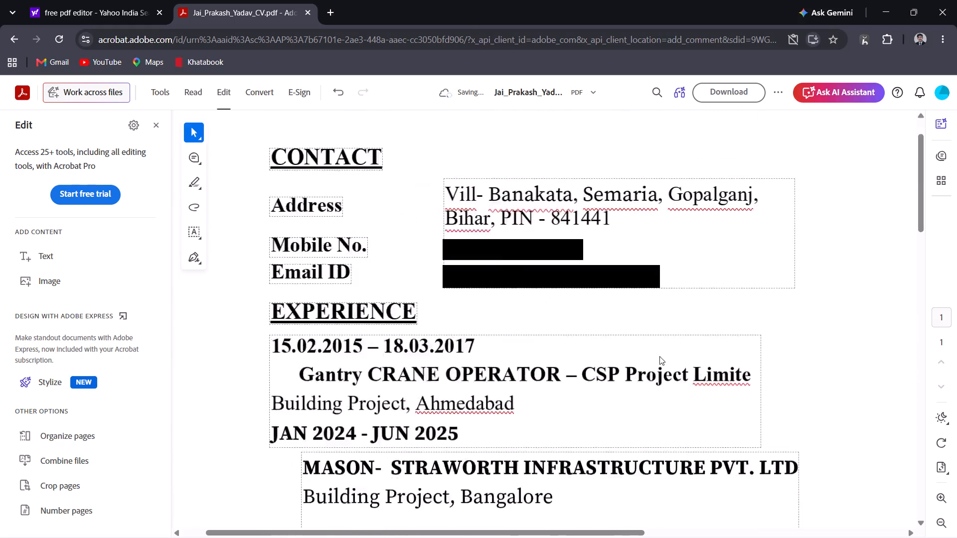
scroll(659, 356, "up", 1)
scroll(659, 356, "down", 3)
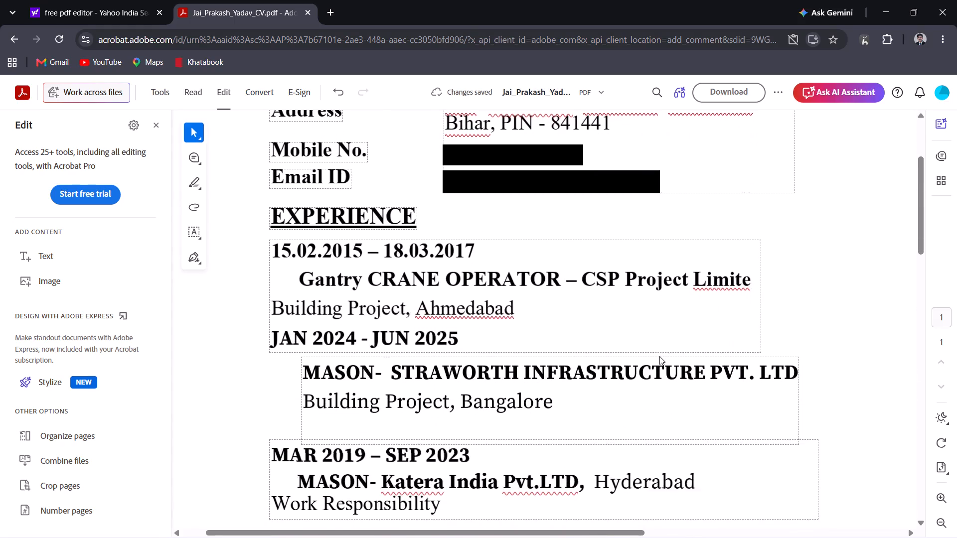
scroll(659, 356, "down", 2)
scroll(659, 356, "up", 1)
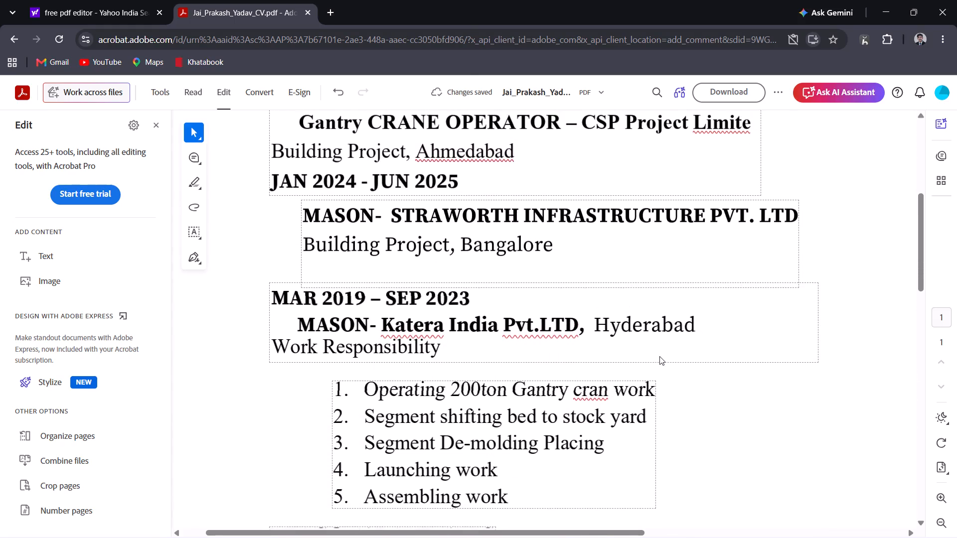
scroll(659, 356, "up", 1)
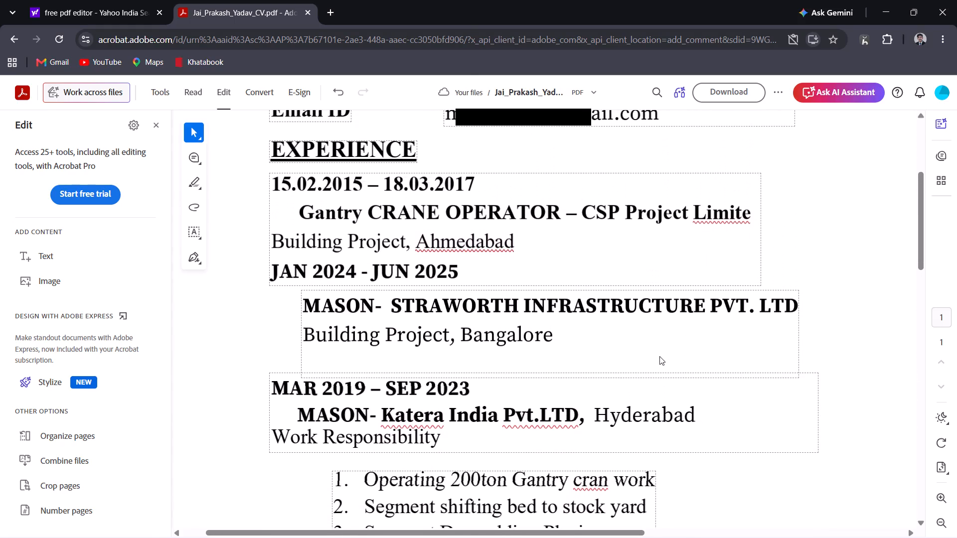
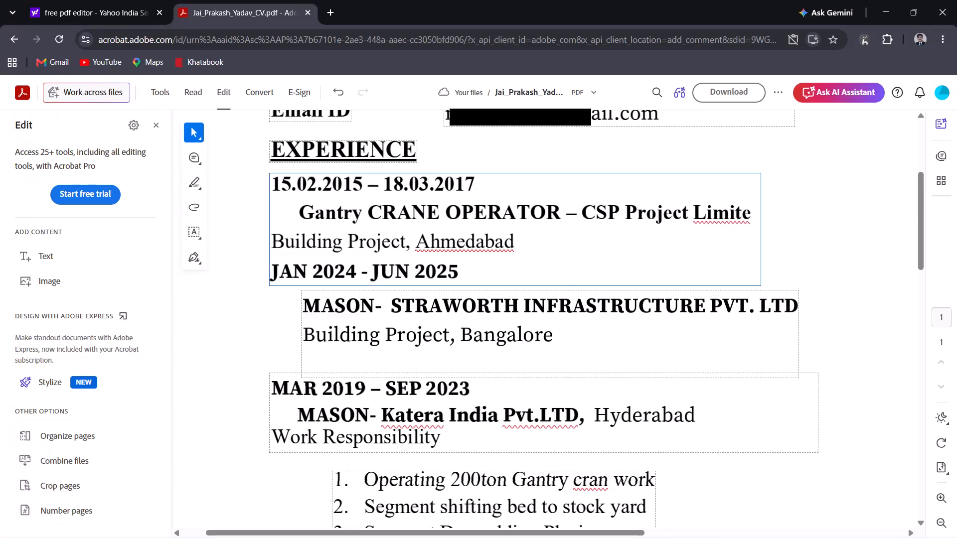
Replace the date range above the "Gantry CRANE OPERATOR" line with a new one beginning "OCT 2025- ".
left_click(479, 182)
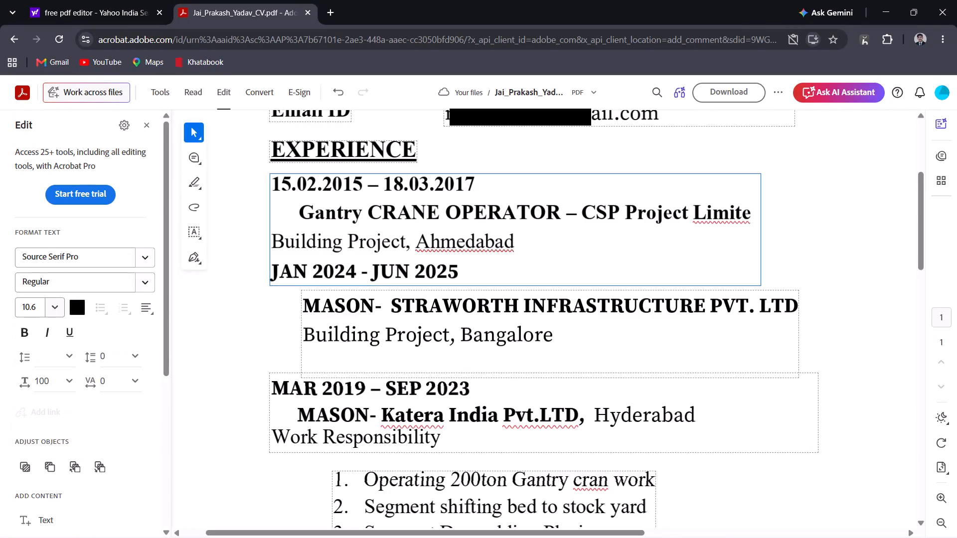
left_click(471, 185)
key("BackSpace")
key("BackSpace")
key("BackSpace")
key("BackSpace")
key("BackSpace")
key("BackSpace")
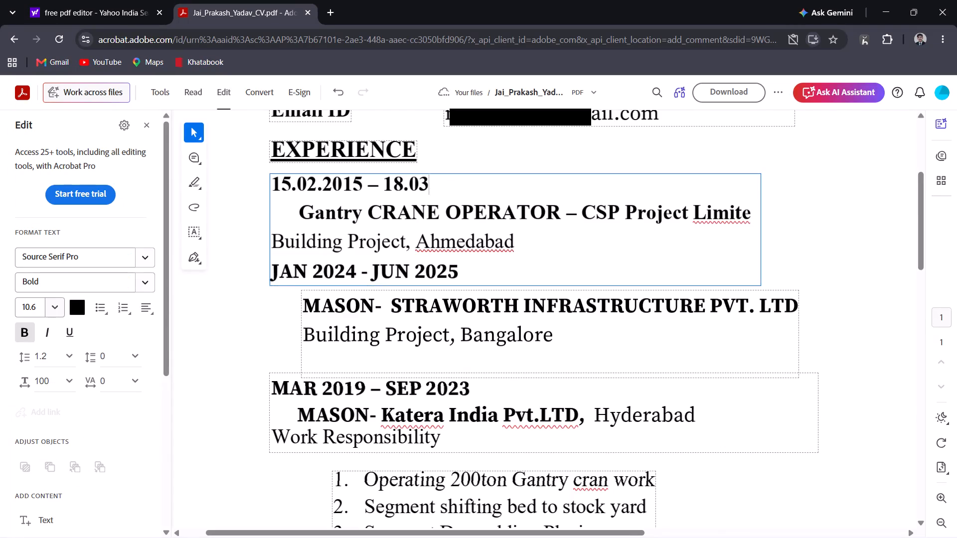
key("BackSpace")
key("BackSpace")
key("BackSpace")
key("BackSpace")
key("BackSpace")
key("BackSpace")
key("BackSpace")
key("BackSpace")
key("BackSpace")
key("BackSpace")
key("BackSpace")
key("BackSpace")
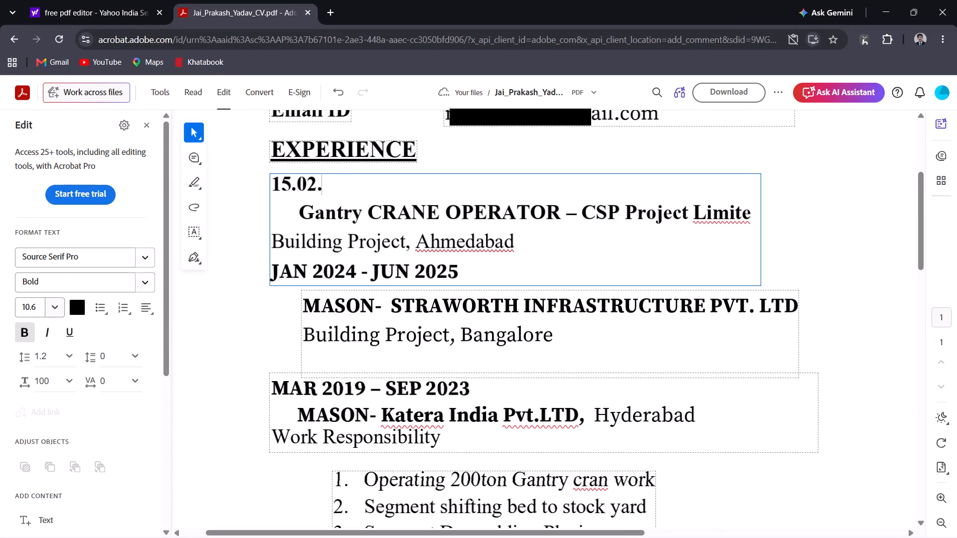
key("BackSpace")
key("BackSpace")
key("BackSpace")
key("BackSpace")
key("BackSpace")
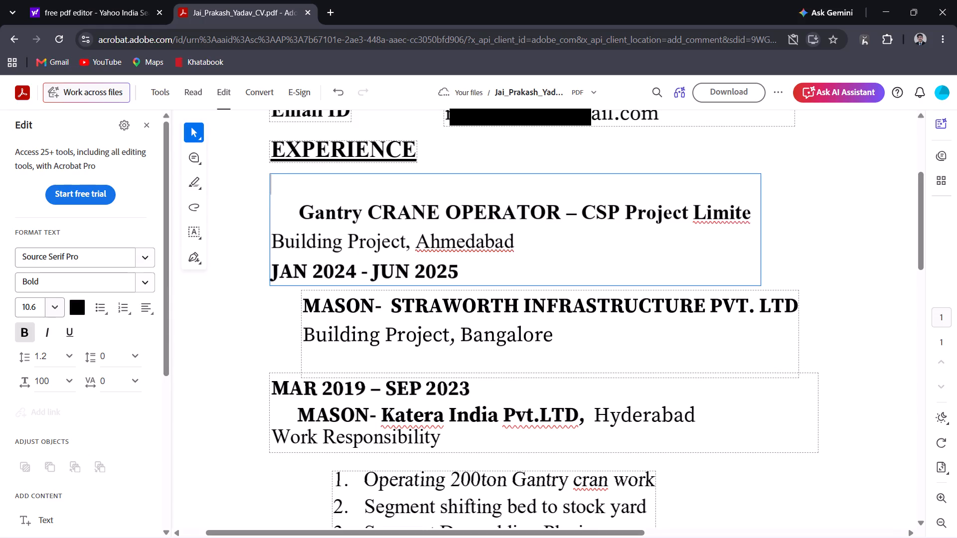
key("o")
type("CT")
key("space")
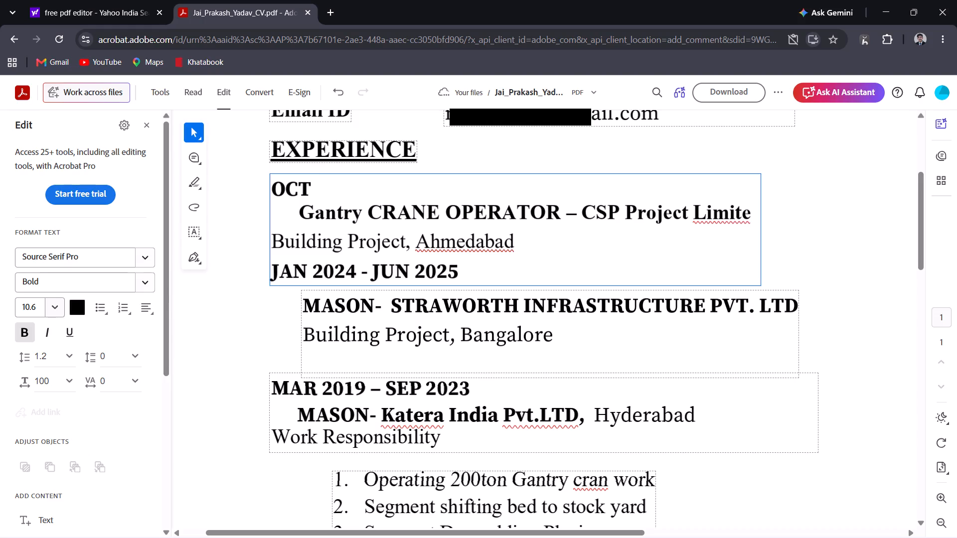
type("2025")
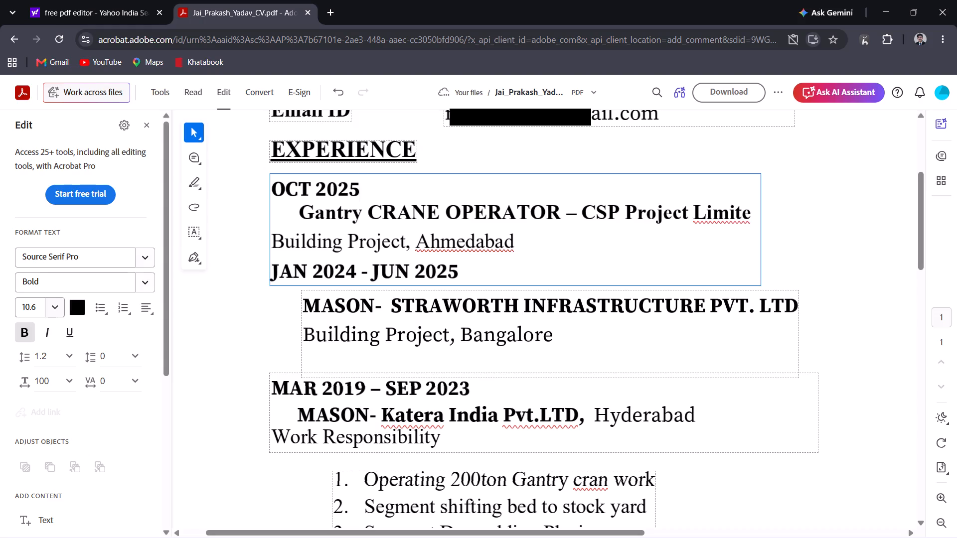
type("-")
key("space")
type("TILL")
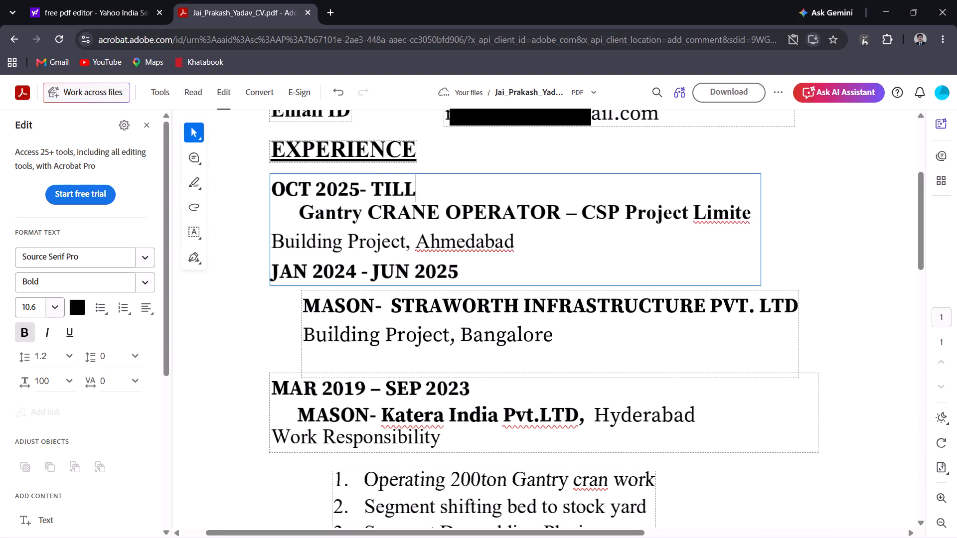
key("BackSpace")
key("BackSpace")
key("BackSpace")
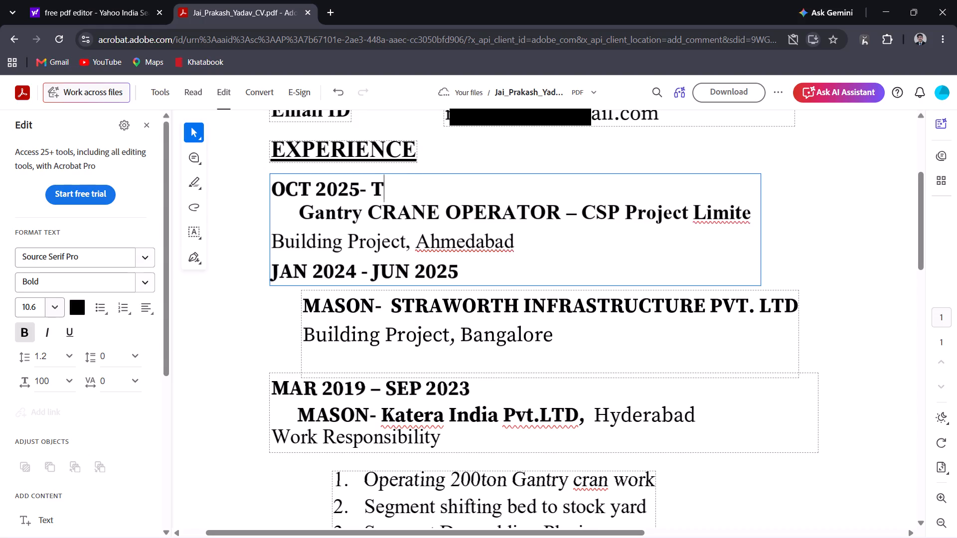
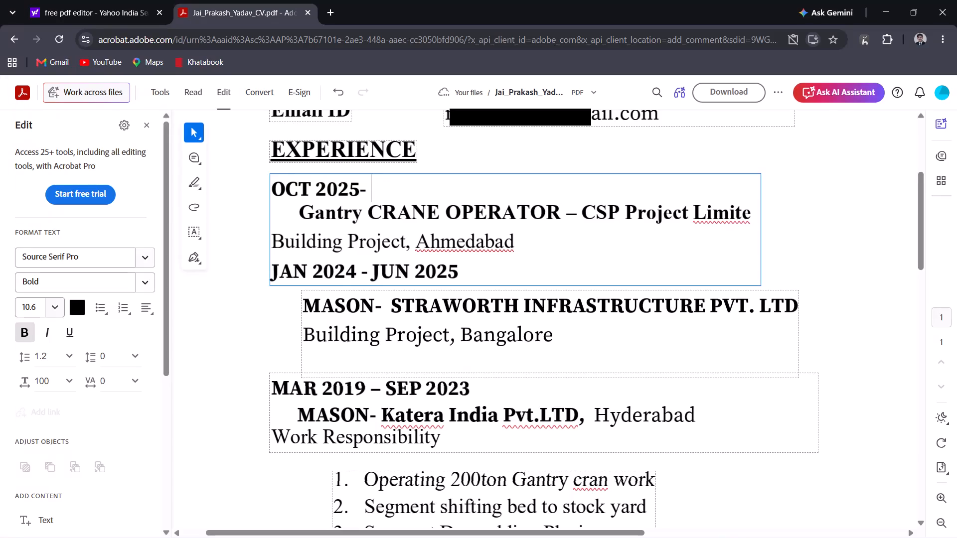
Complete the date range above the Gantry CRANE OPERATOR line as "OCT 2025 - Present", with a space before the hyphen.
key("BackSpace")
key("BackSpace")
key("space")
type("-")
key("space")
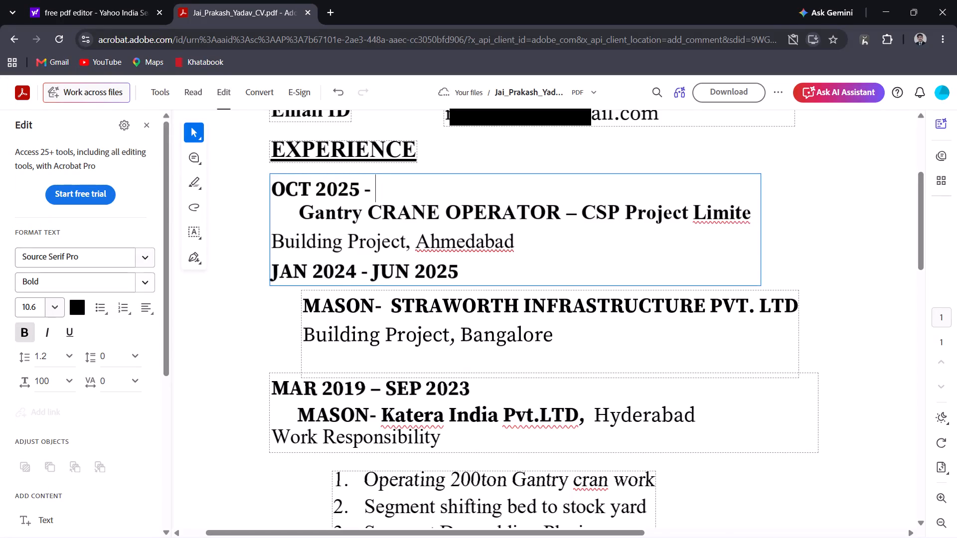
key("p")
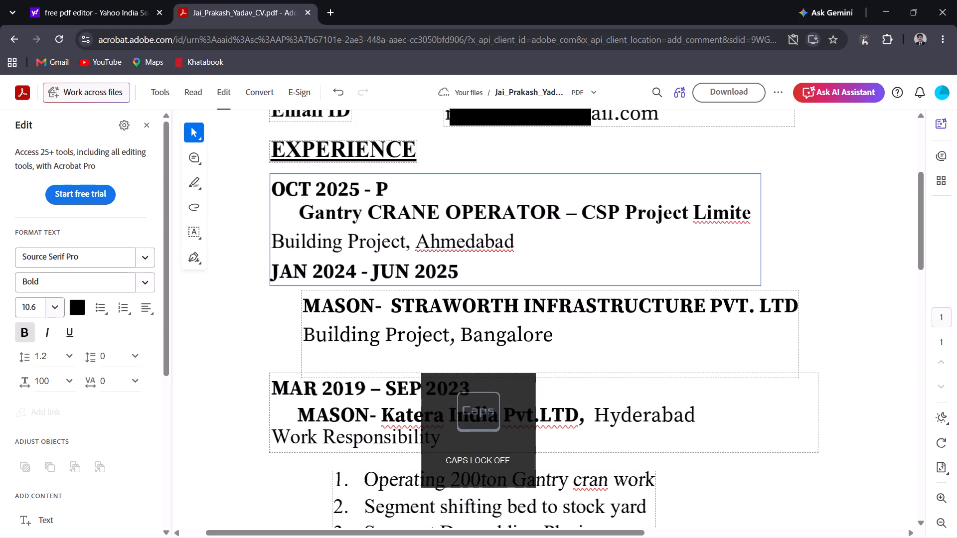
type("resent")
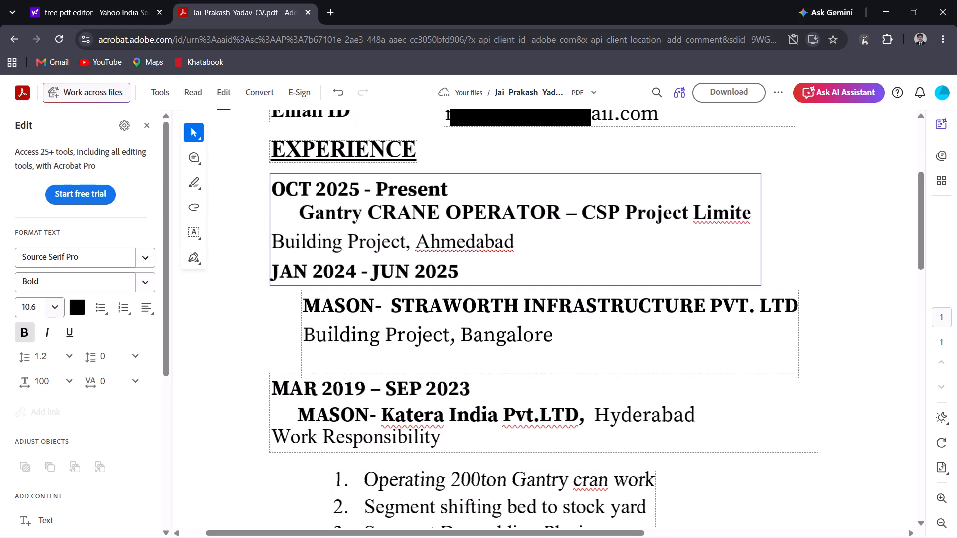
Change the month in the first experience entry's date range to title case, "Oct".
left_click(307, 188)
key("BackSpace")
key("BackSpace")
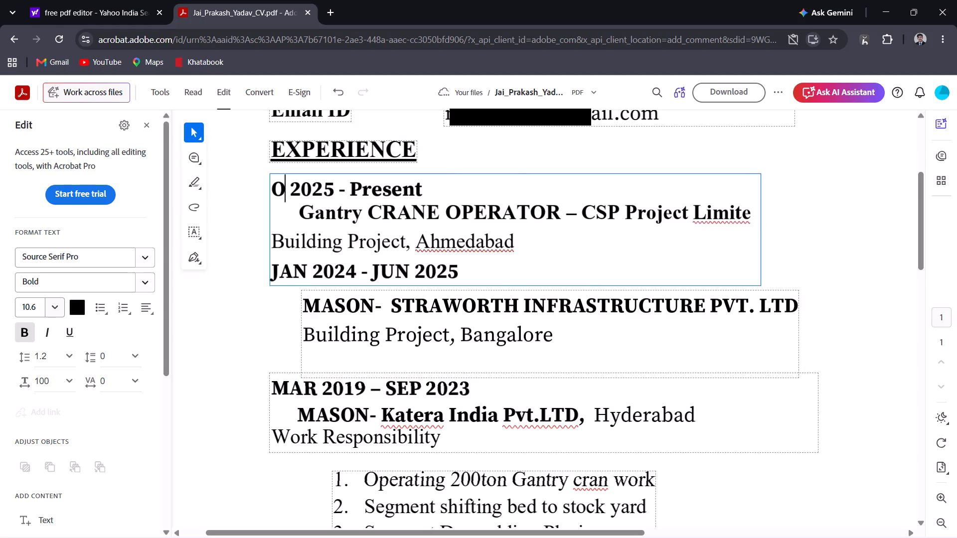
type("ct")
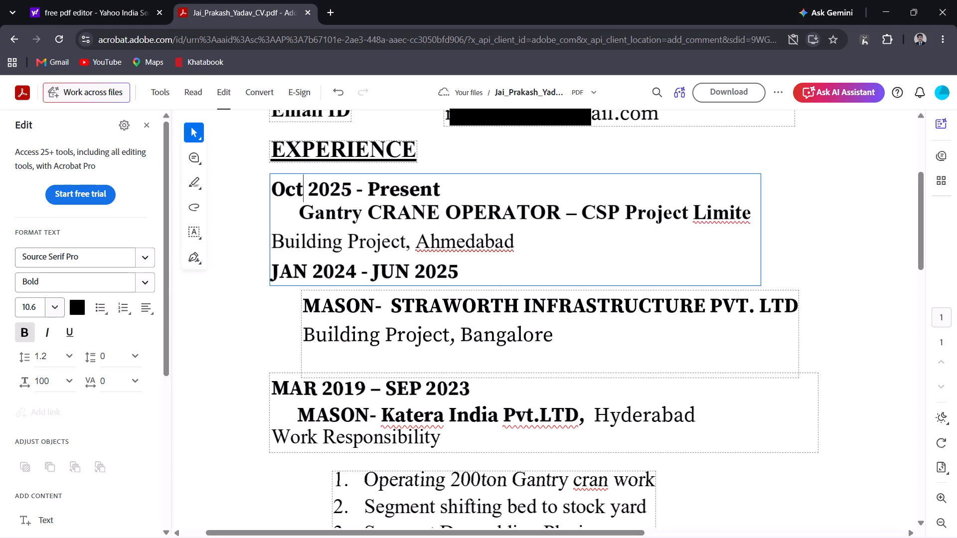
Change both months in the date range above the STRAWORTH INFRASTRUCTURE entry to title case, making it "Jan 2024 - Jun 2025".
left_click(307, 276)
key("BackSpace")
key("BackSpace")
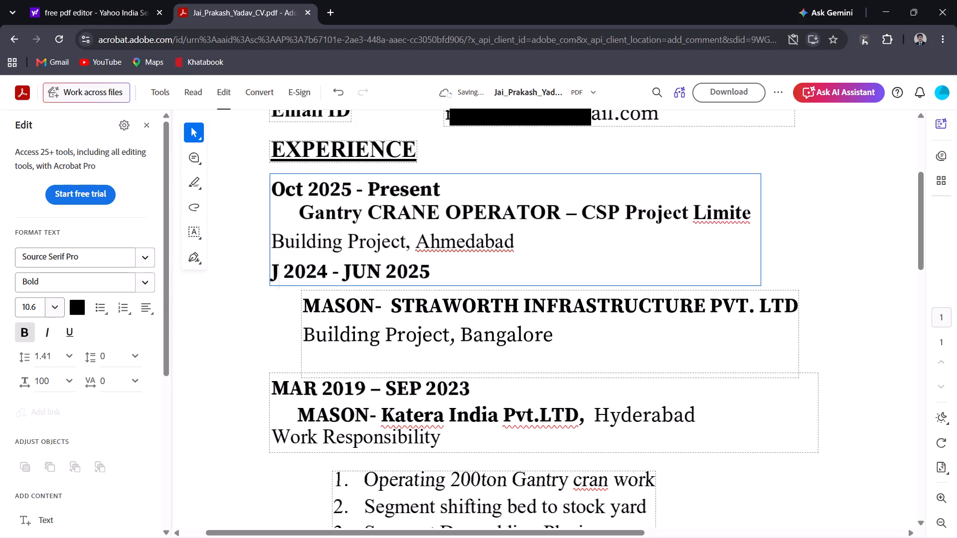
key("a")
key("n")
key("Down")
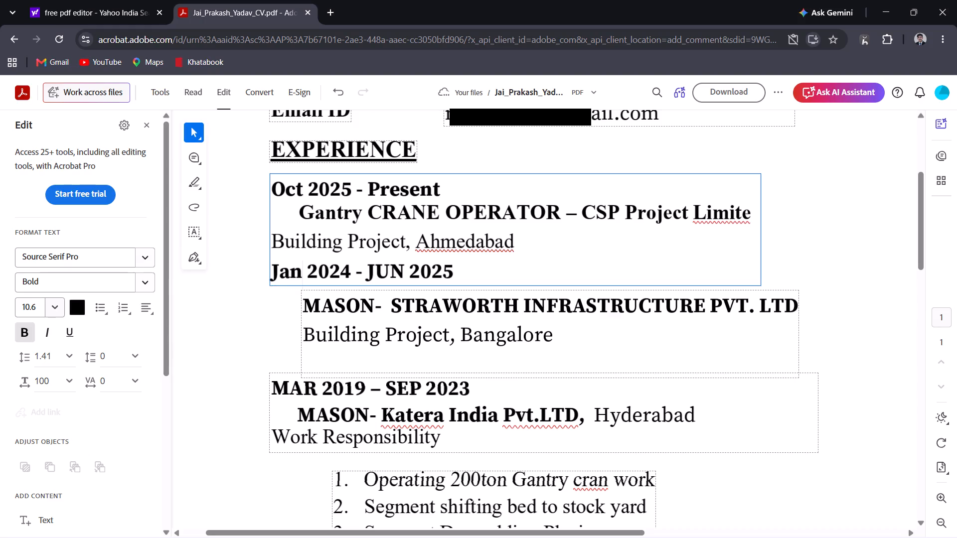
key("Right")
key("Right")
key("Right")
key("Right")
key("Right")
key("Right")
key("Right")
key("Right")
key("Right")
key("Right")
key("Right")
key("Right")
key("Left")
key("BackSpace")
key("BackSpace")
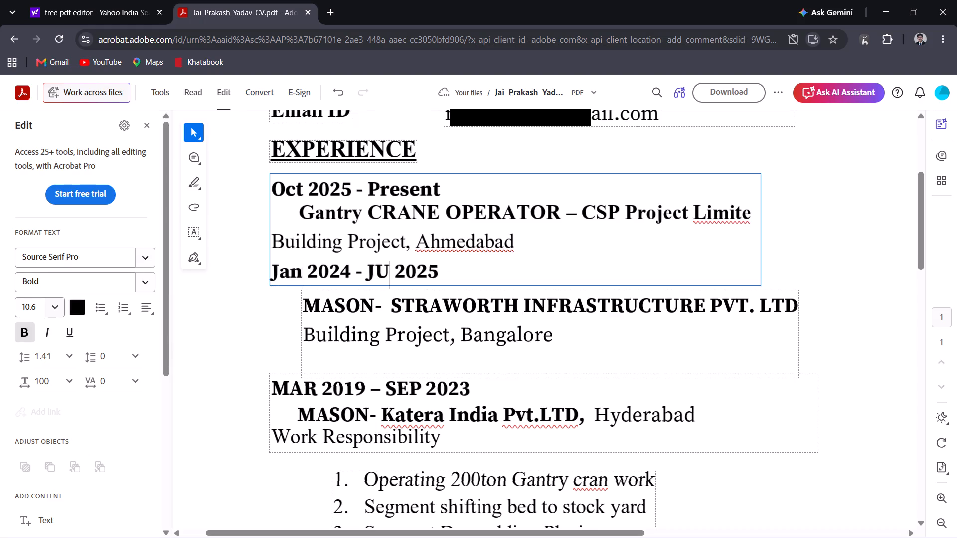
type("un")
key("Down")
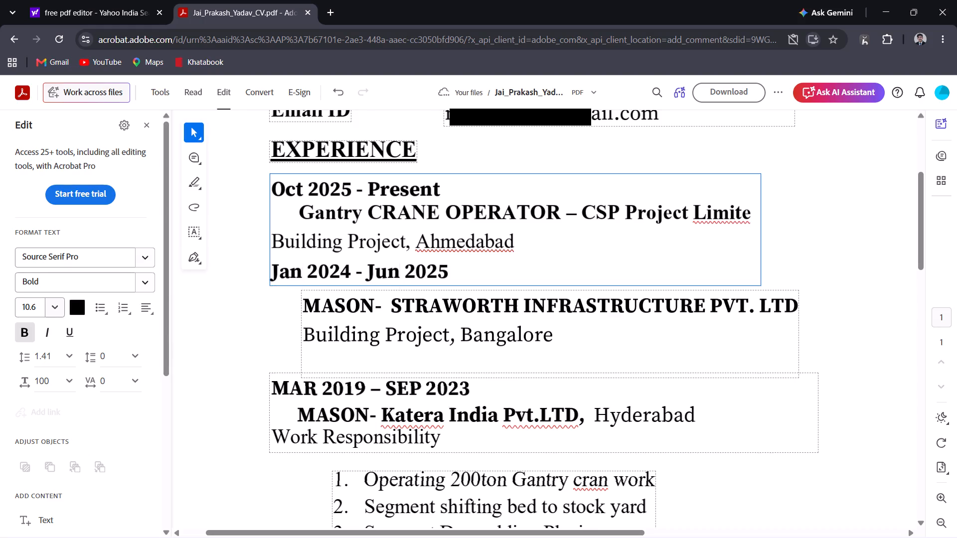
Change both months in the Katera India entry's date range to title case, making it "Mar 2019 – Sep 2023".
scroll(352, 311, "down", 1)
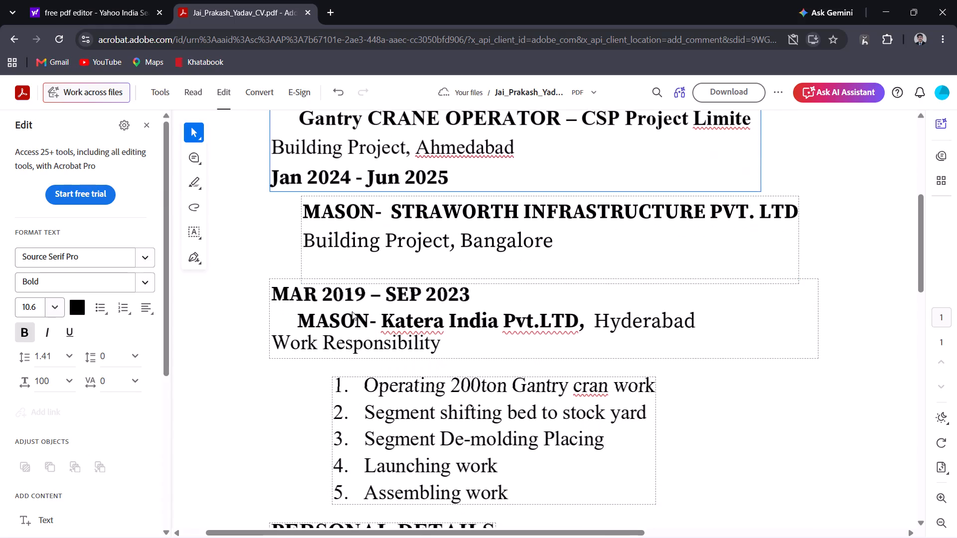
left_click(314, 294)
key("BackSpace")
key("BackSpace")
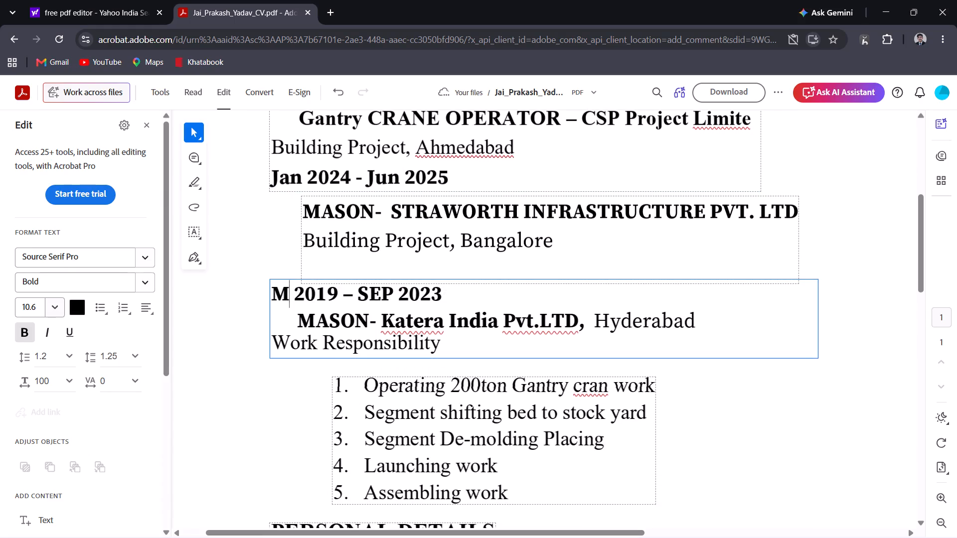
type("ar")
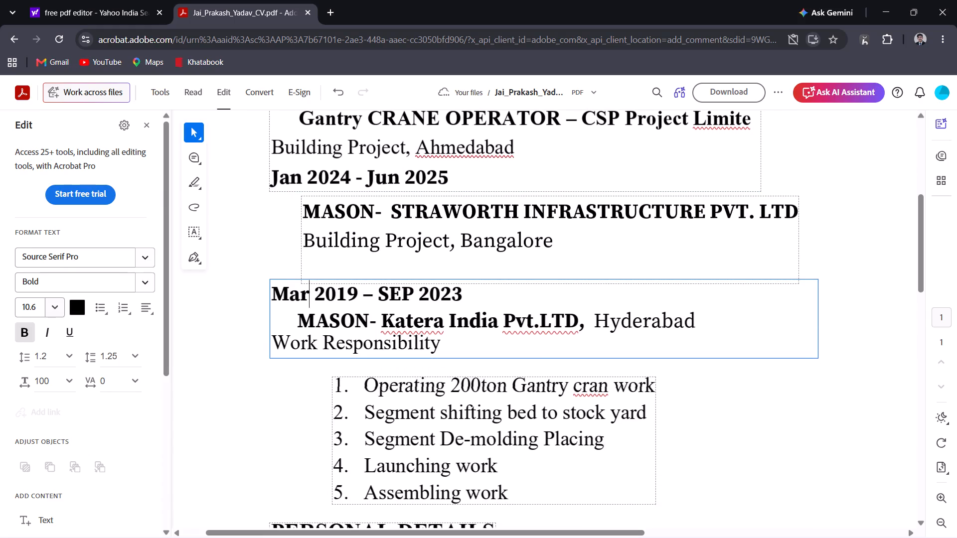
left_click(411, 298)
key("BackSpace")
key("BackSpace")
key("e")
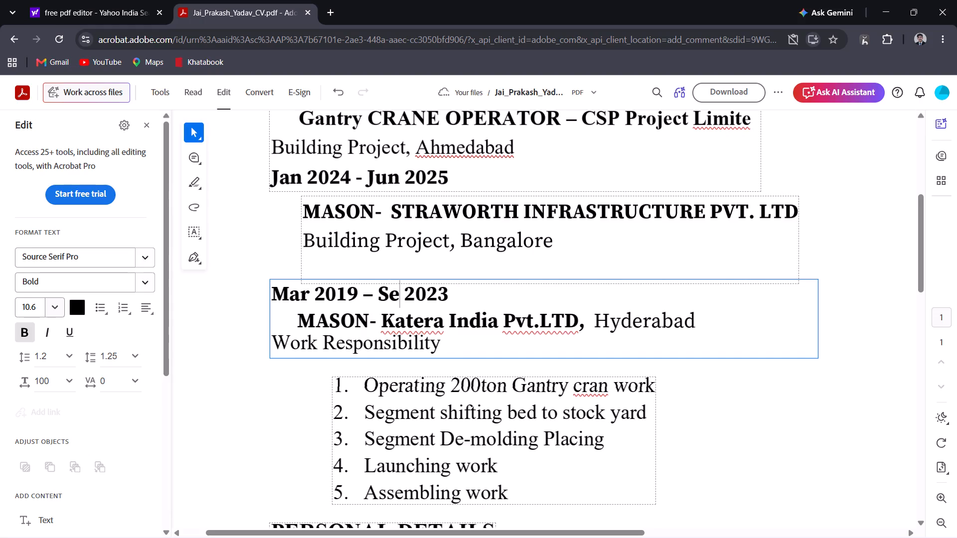
key("p")
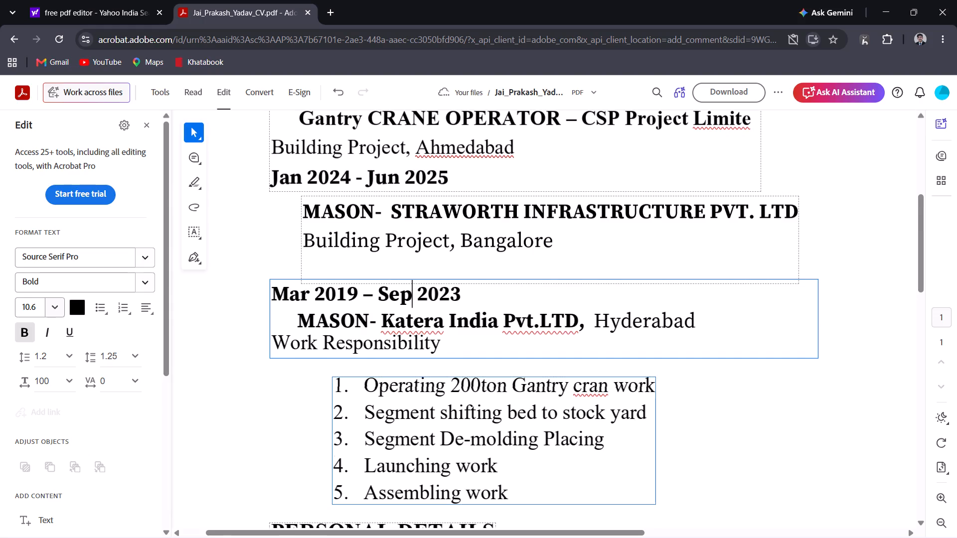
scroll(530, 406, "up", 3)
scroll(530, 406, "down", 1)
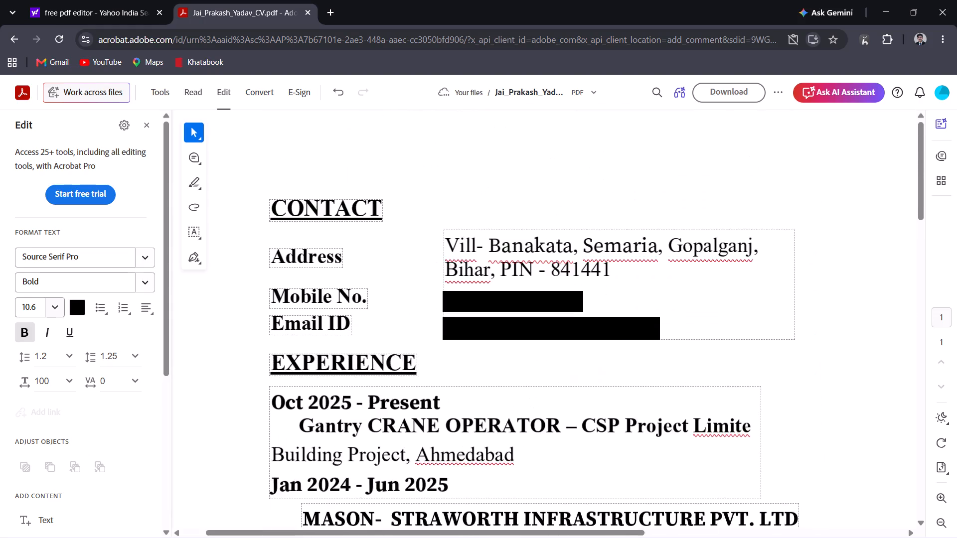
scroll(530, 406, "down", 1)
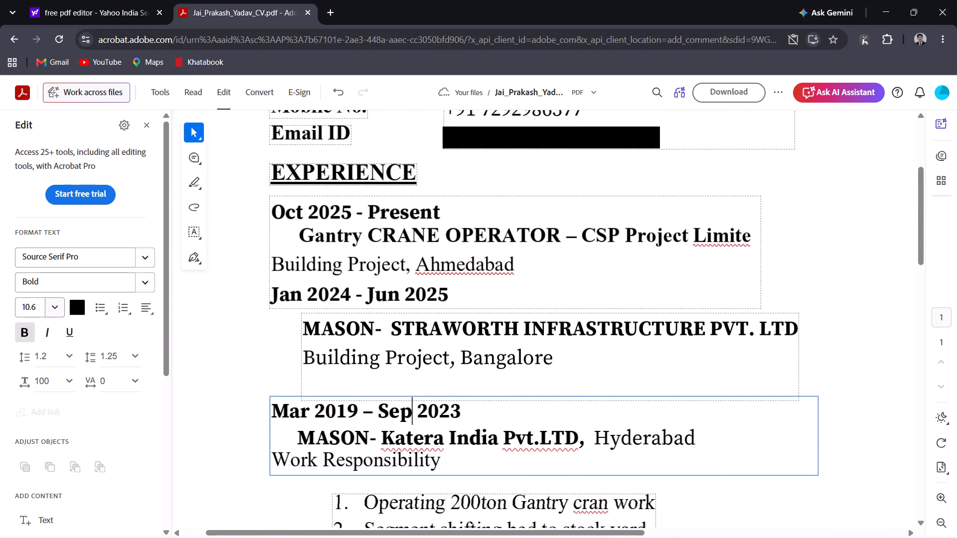
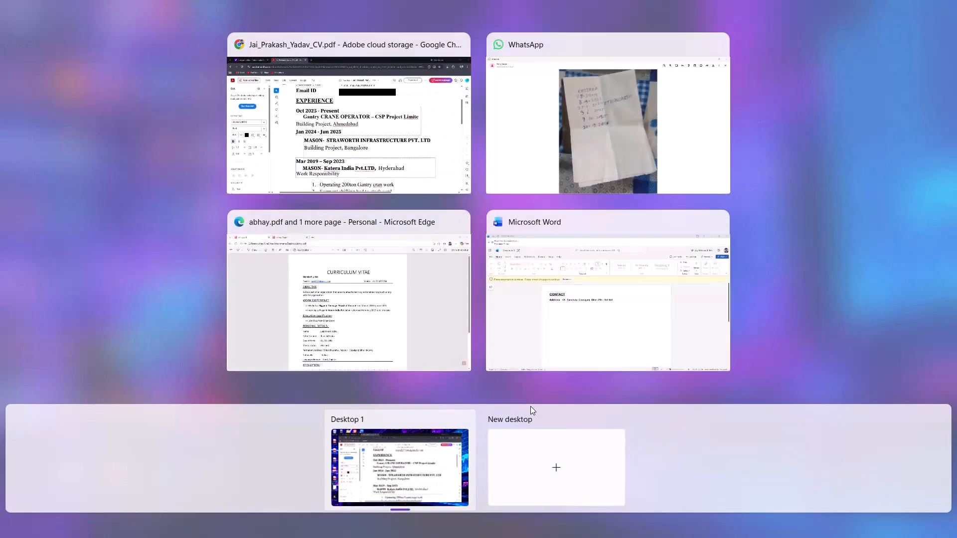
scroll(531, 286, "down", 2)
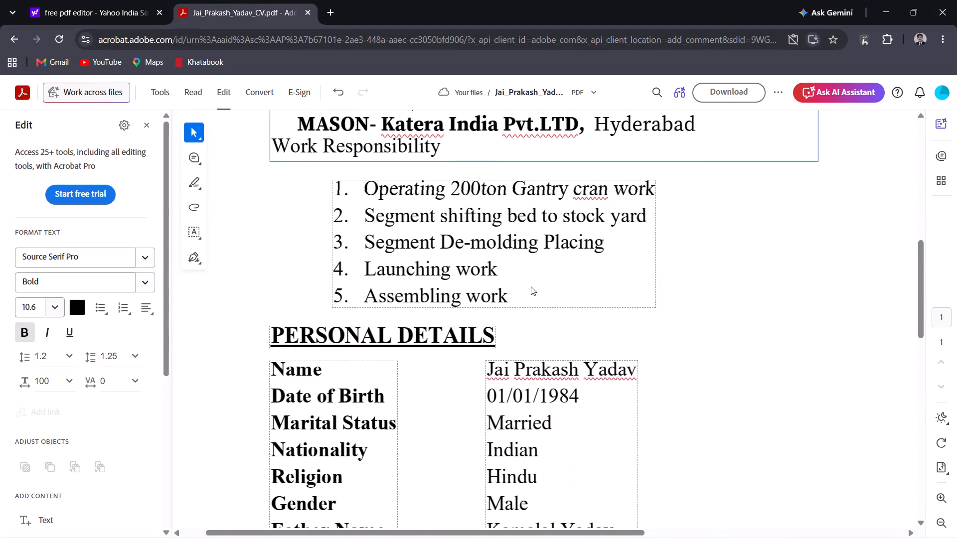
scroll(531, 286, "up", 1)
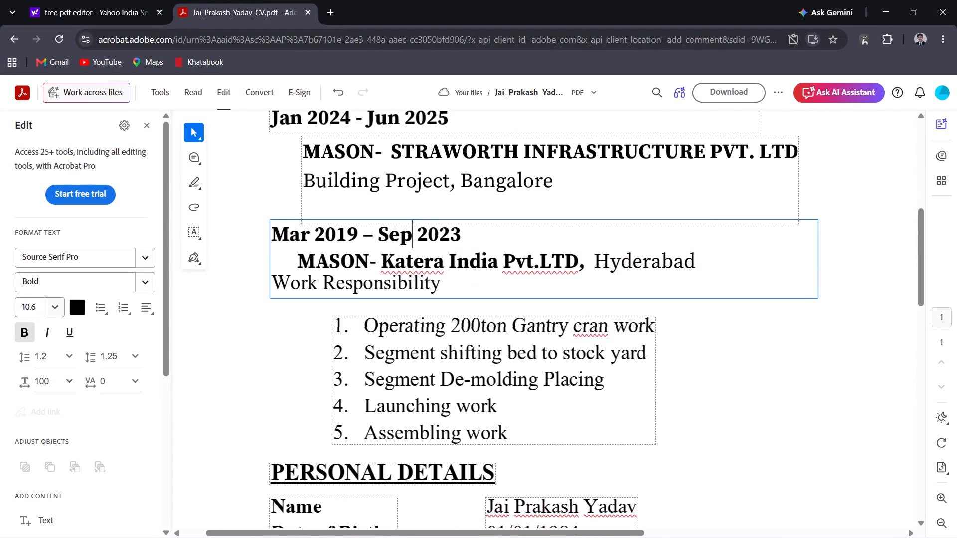
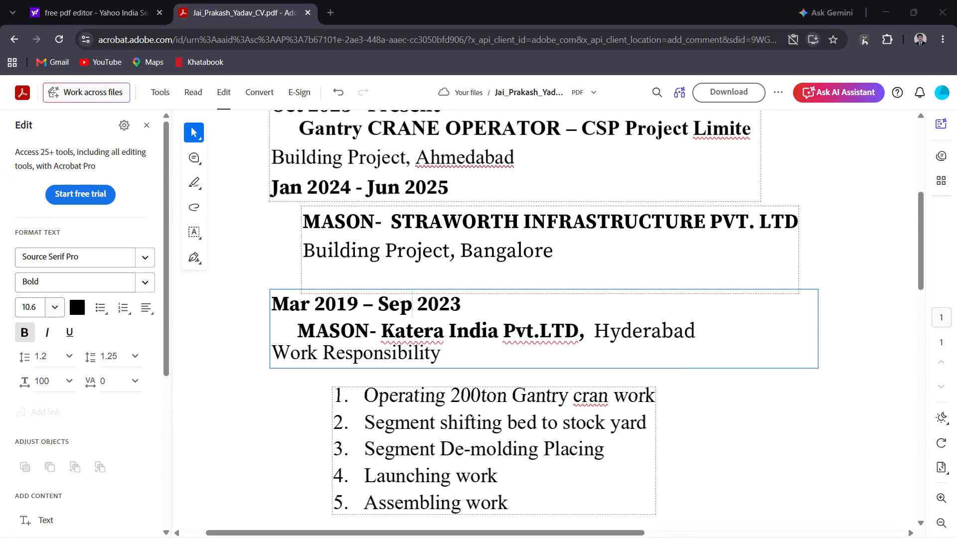
Review the experience section from the contact details to the work responsibility list, checking the entries' dates, formatting and alignment.
scroll(532, 228, "up", 3)
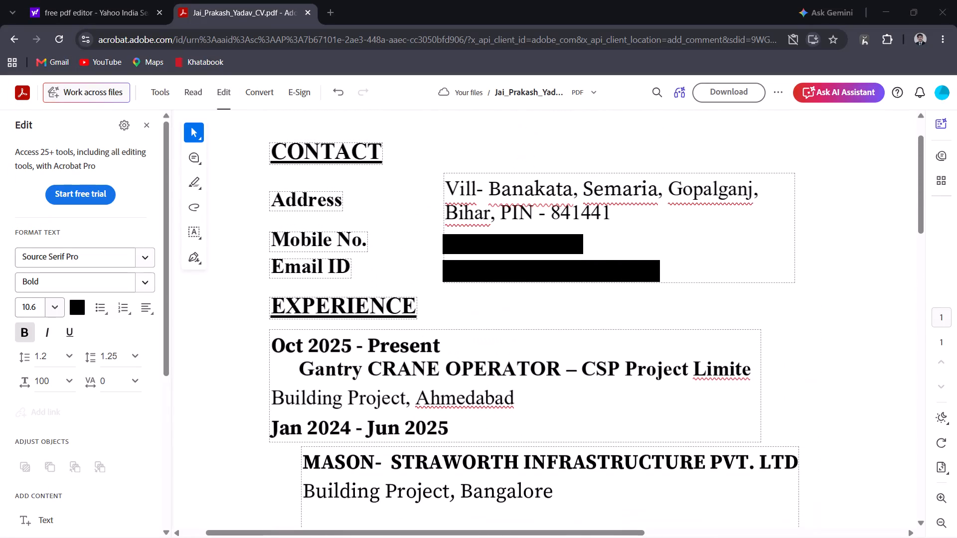
scroll(532, 228, "down", 3)
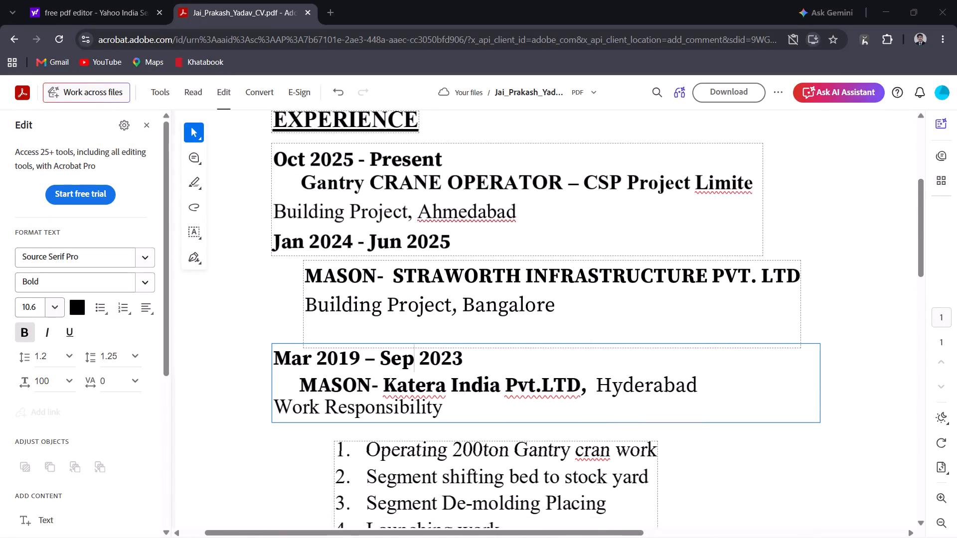
scroll(532, 228, "down", 1)
scroll(532, 228, "up", 1)
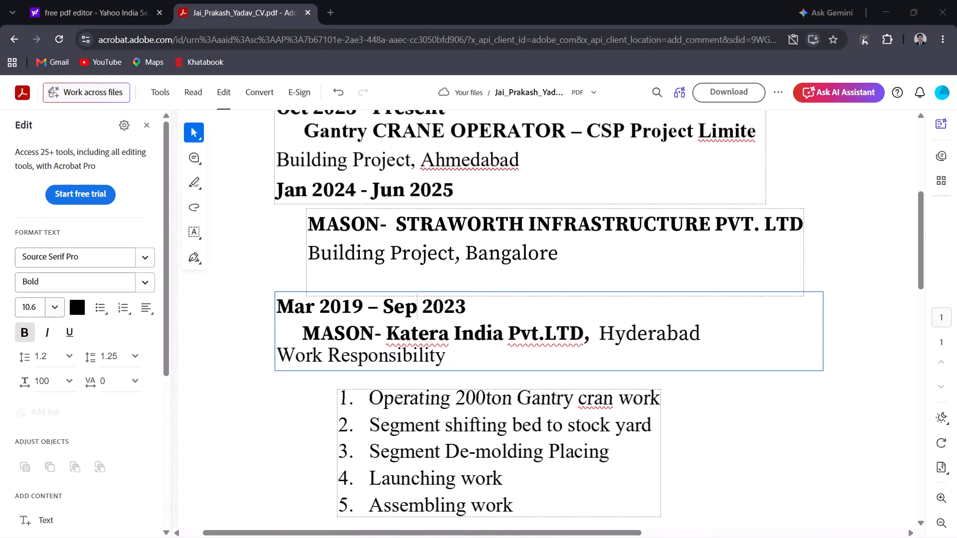
scroll(532, 228, "up", 1)
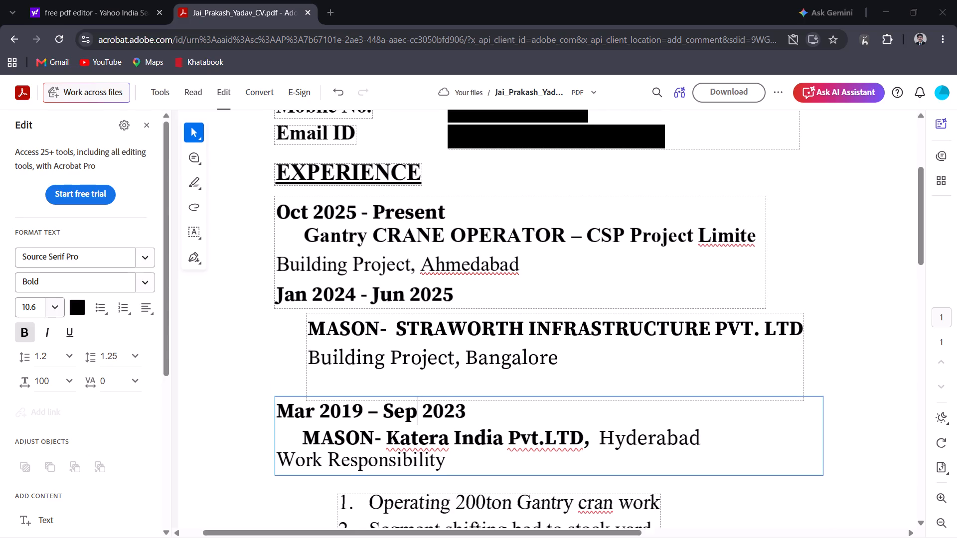
scroll(532, 228, "up", 1)
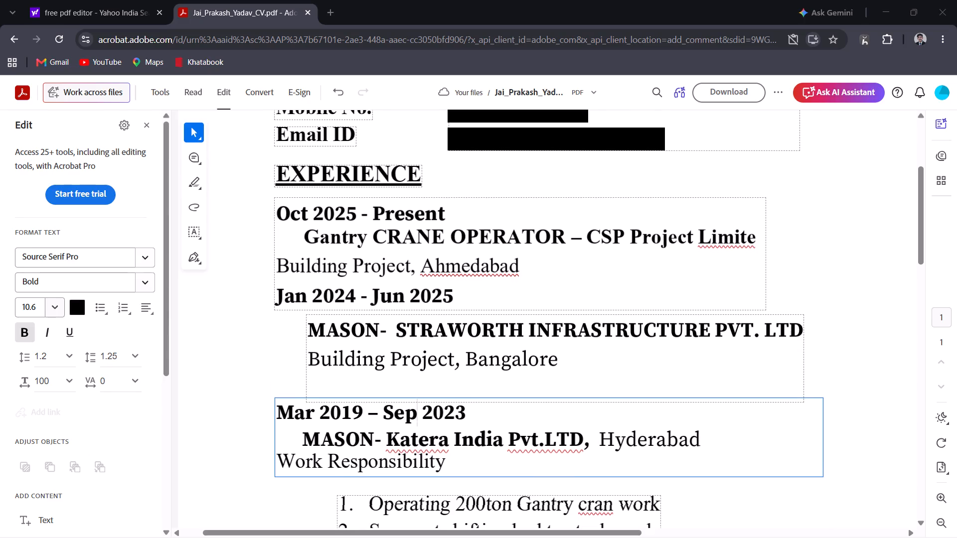
scroll(532, 228, "up", 1)
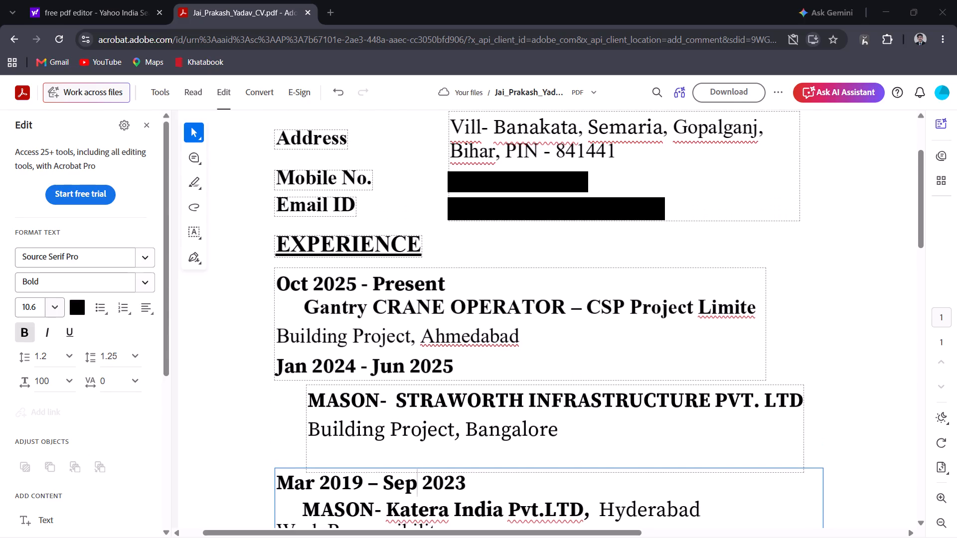
scroll(532, 228, "up", 1)
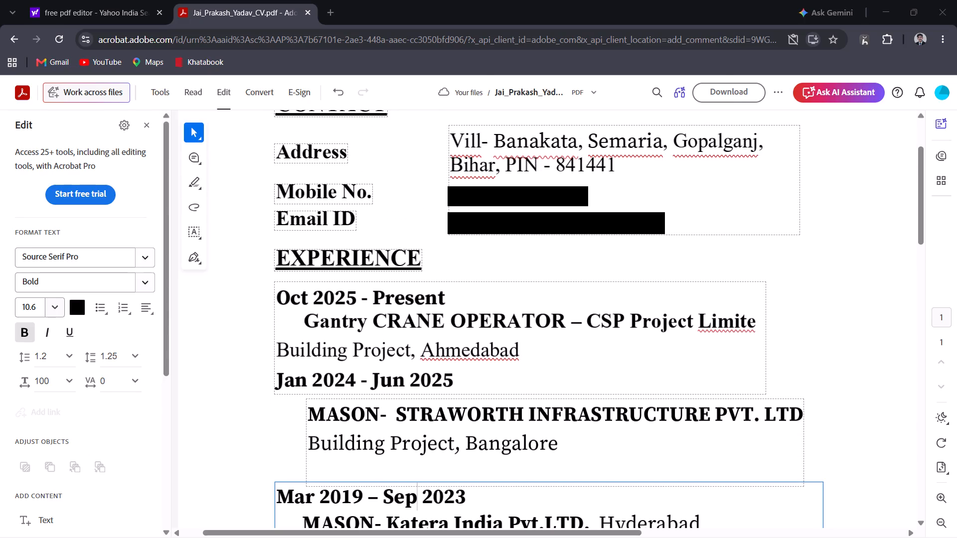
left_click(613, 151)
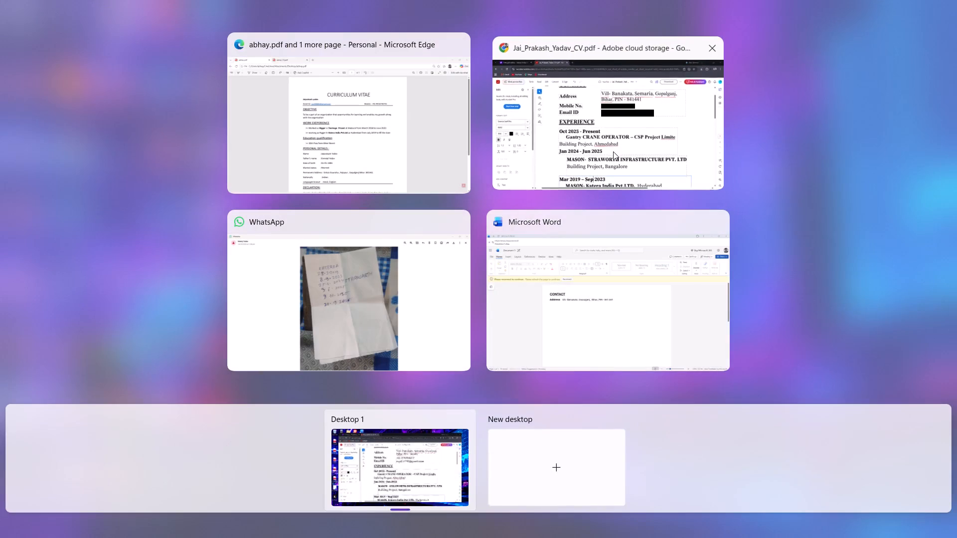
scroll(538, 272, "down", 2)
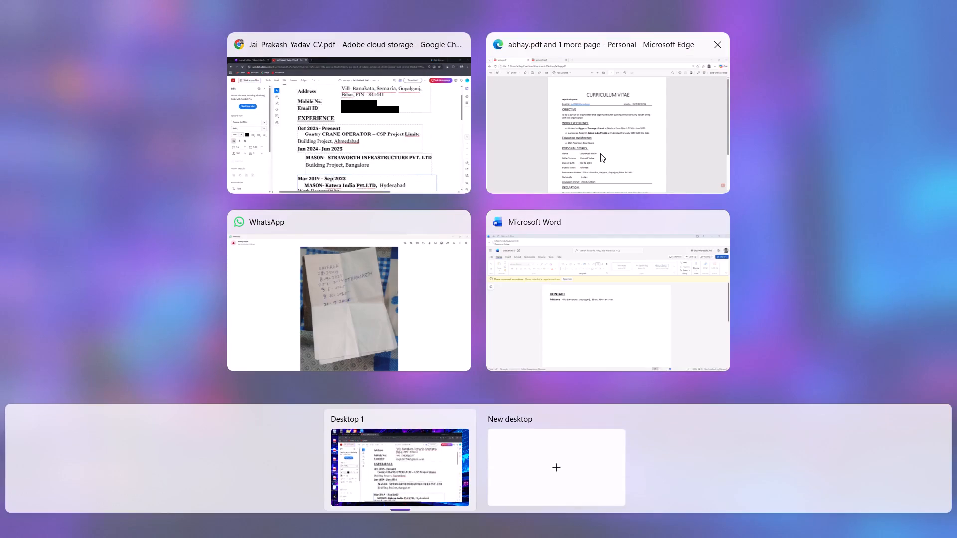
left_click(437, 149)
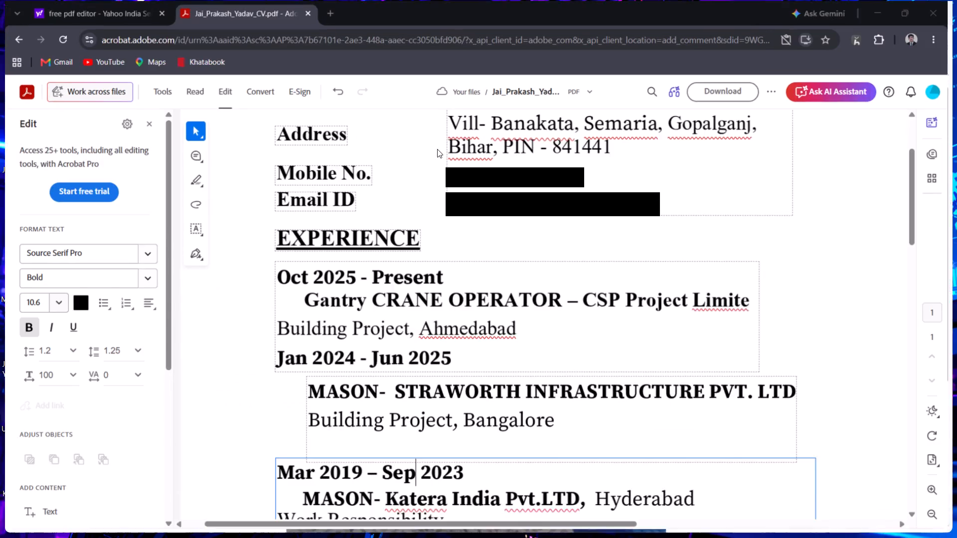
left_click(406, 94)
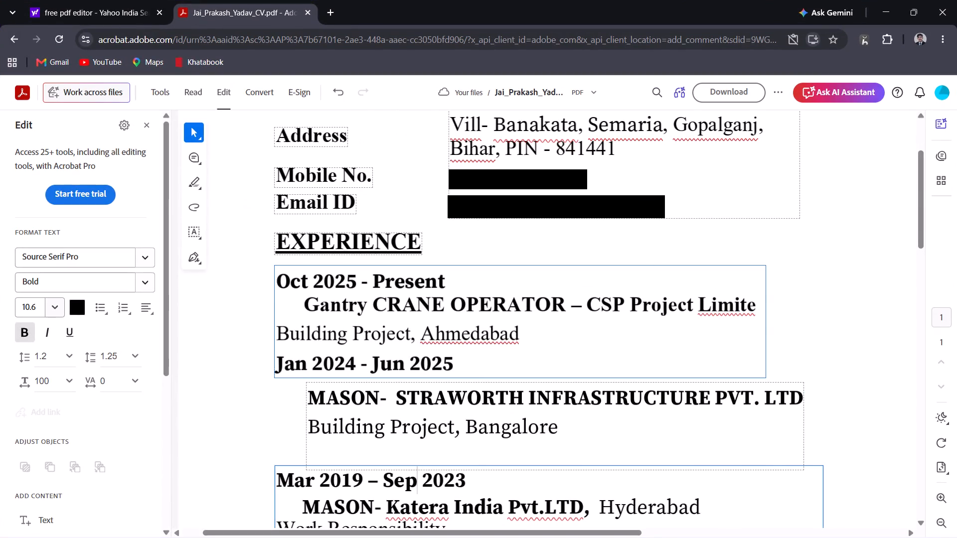
Replace the job title and employer text in the "Oct 2025 - Present" entry with "MASON- ", keeping the building project location text.
left_click(764, 303)
key("BackSpace")
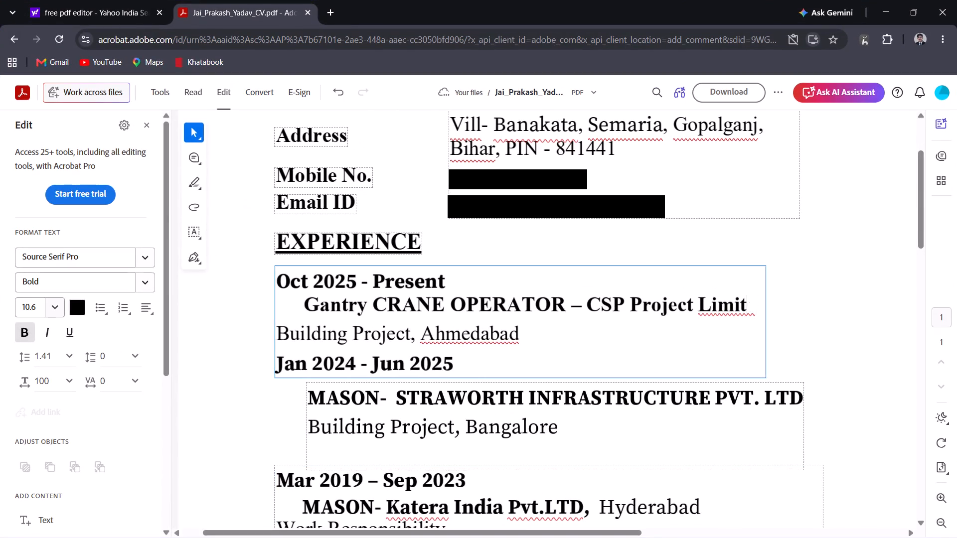
key("BackSpace")
key("BackSpace")
key("BackSpace")
key("BackSpace")
key("BackSpace")
key("BackSpace")
key("BackSpace")
key("BackSpace")
key("BackSpace")
key("BackSpace")
key("BackSpace")
key("BackSpace")
key("BackSpace")
key("BackSpace")
key("BackSpace")
key("BackSpace")
key("BackSpace")
key("BackSpace")
key("BackSpace")
key("BackSpace")
key("BackSpace")
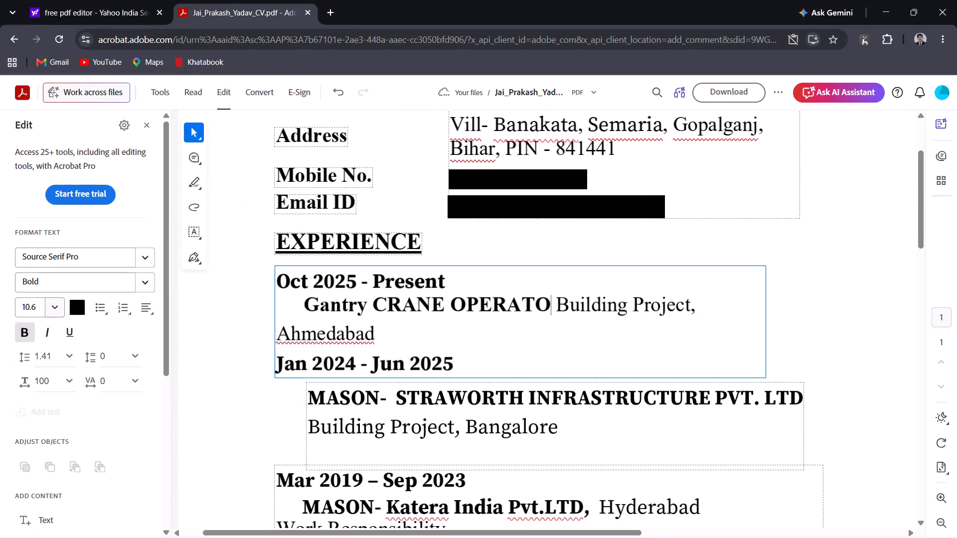
key("BackSpace")
key("BackSpace")
key("BackSpace")
key("BackSpace")
key("BackSpace")
key("BackSpace")
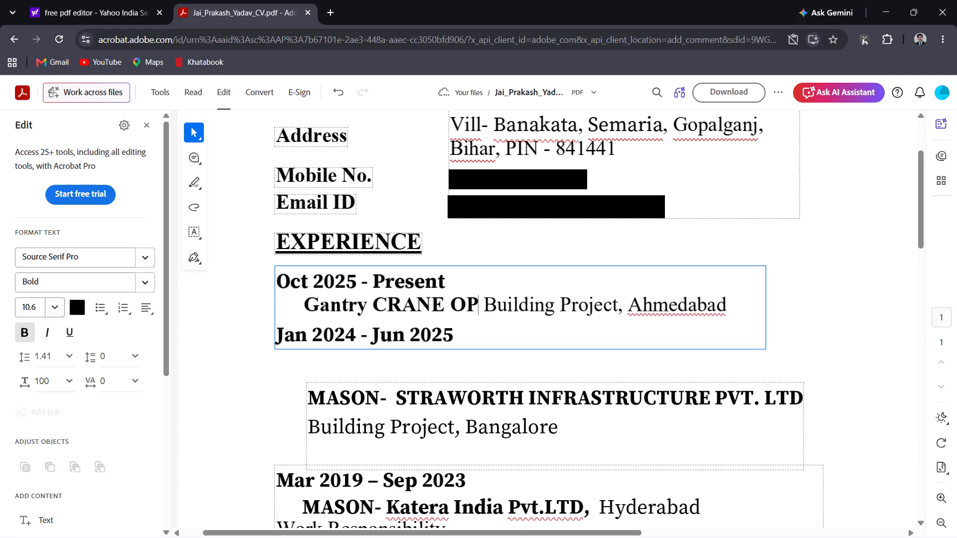
key("BackSpace")
key("BackSpace")
key("BackSpace")
key("BackSpace")
key("BackSpace")
key("BackSpace")
key("BackSpace")
key("BackSpace")
key("BackSpace")
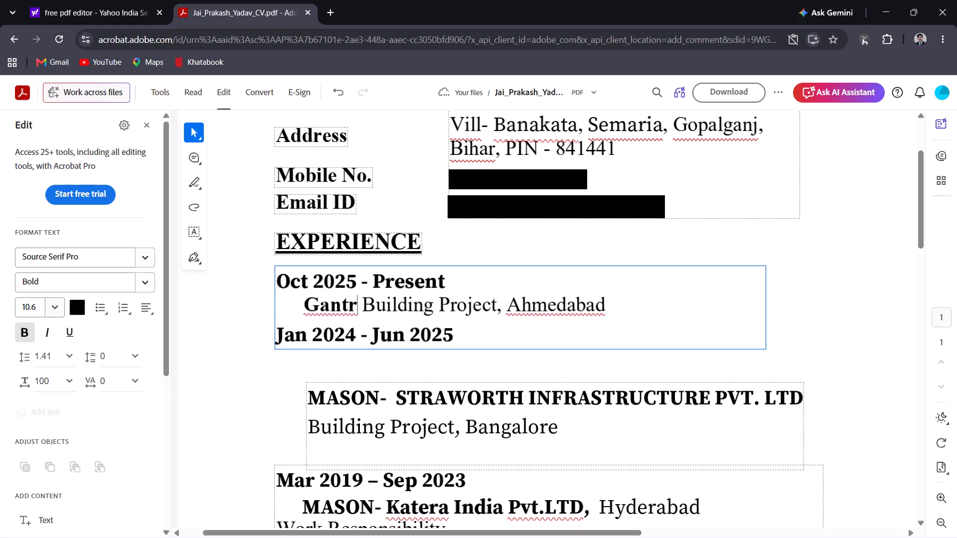
key("BackSpace")
key("BackSpace")
key("BackSpace")
key("BackSpace")
key("BackSpace")
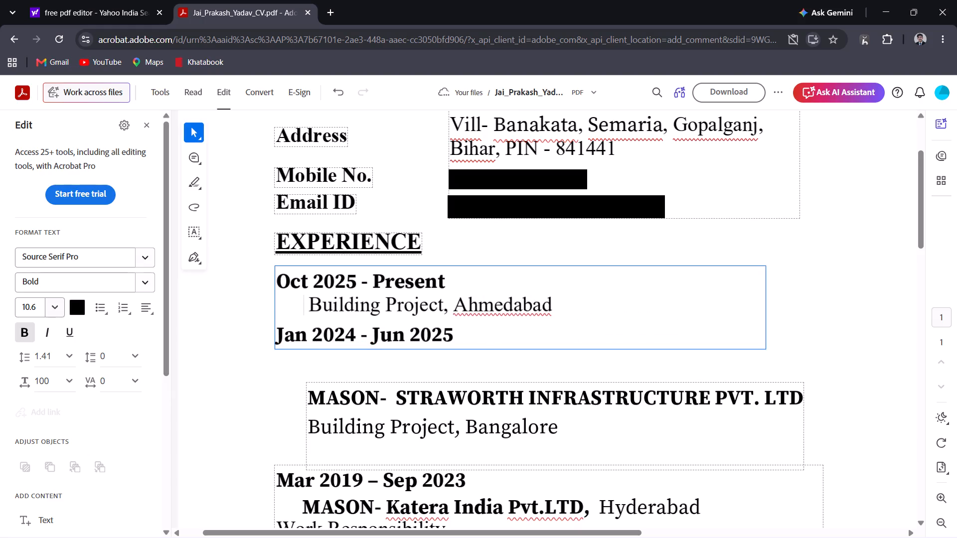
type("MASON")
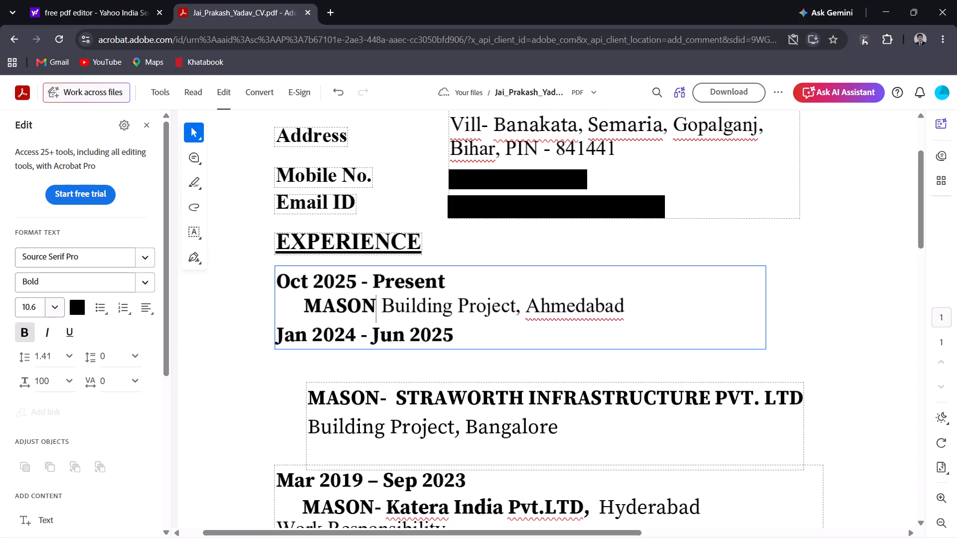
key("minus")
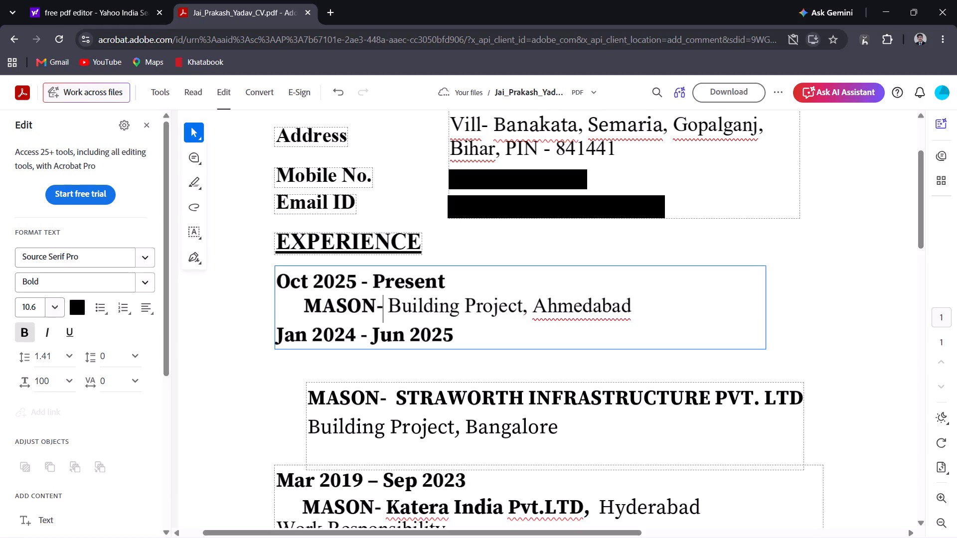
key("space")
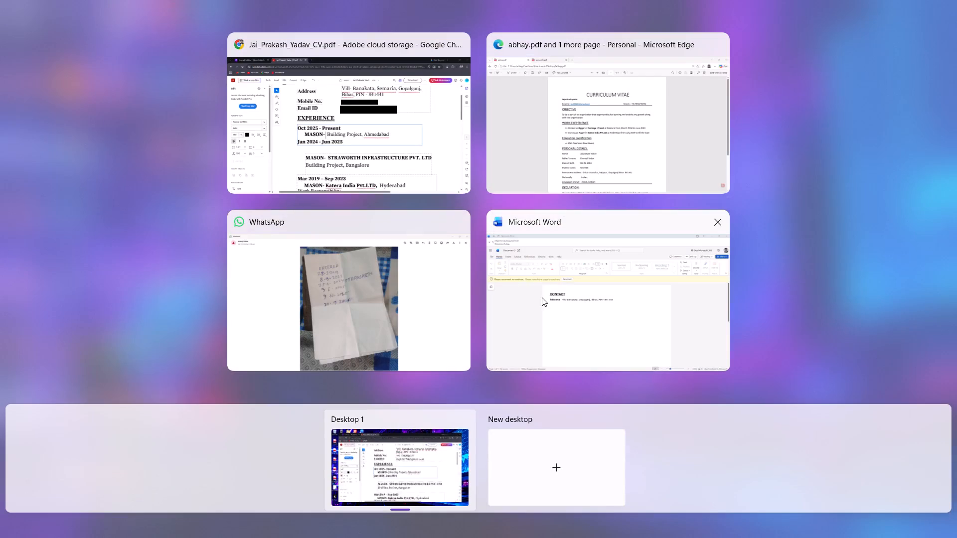
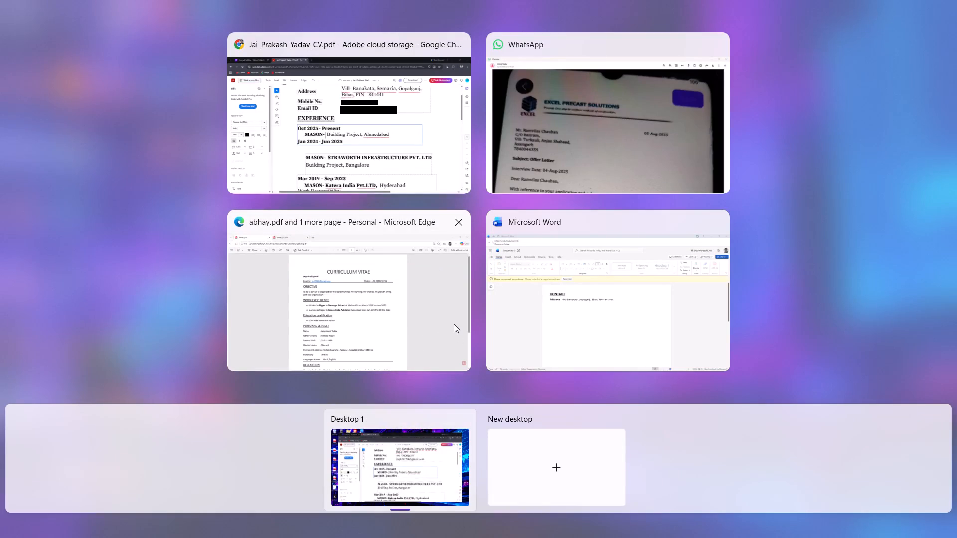
Search Windows for an app whose name begins with "W".
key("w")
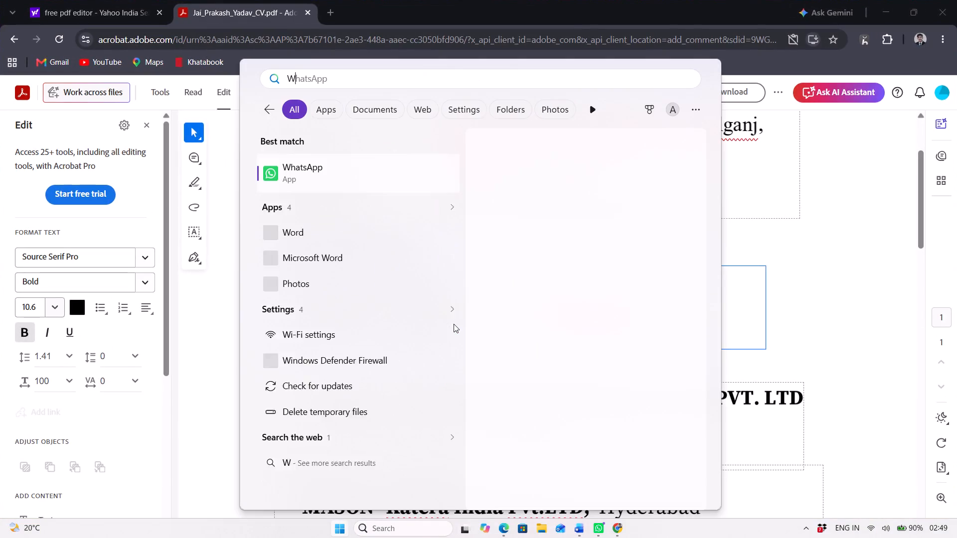
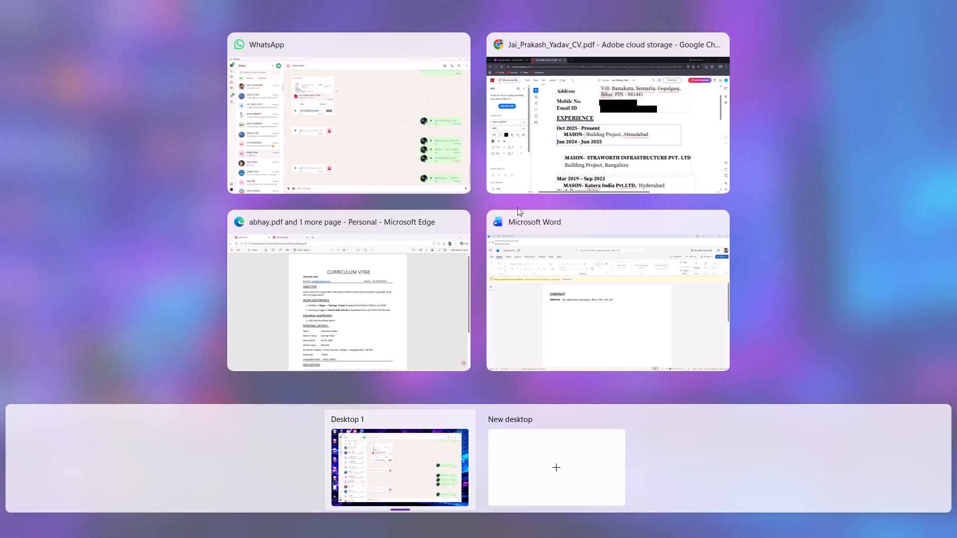
Switch to the CV PDF in Google Chrome and review the contact details and the first experience entries.
left_click(601, 103)
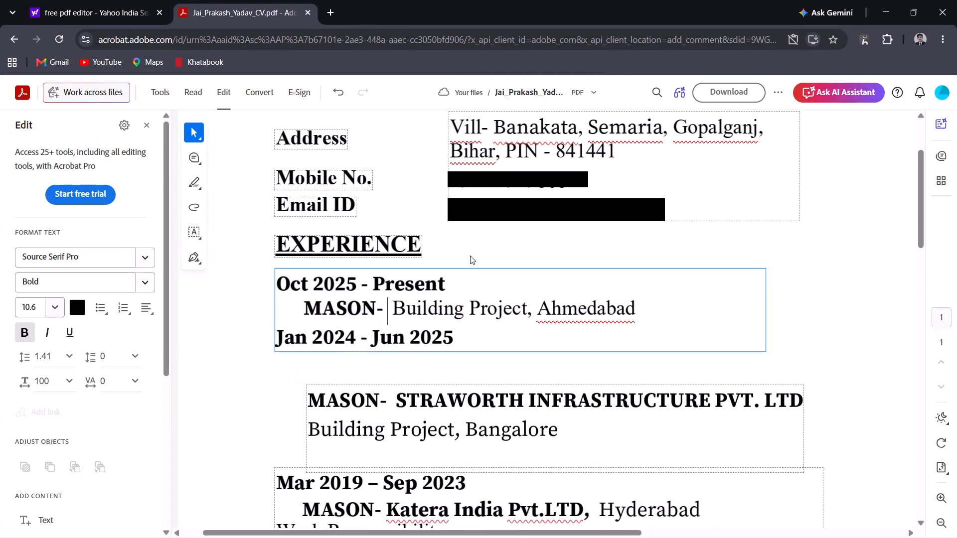
scroll(470, 256, "up", 1)
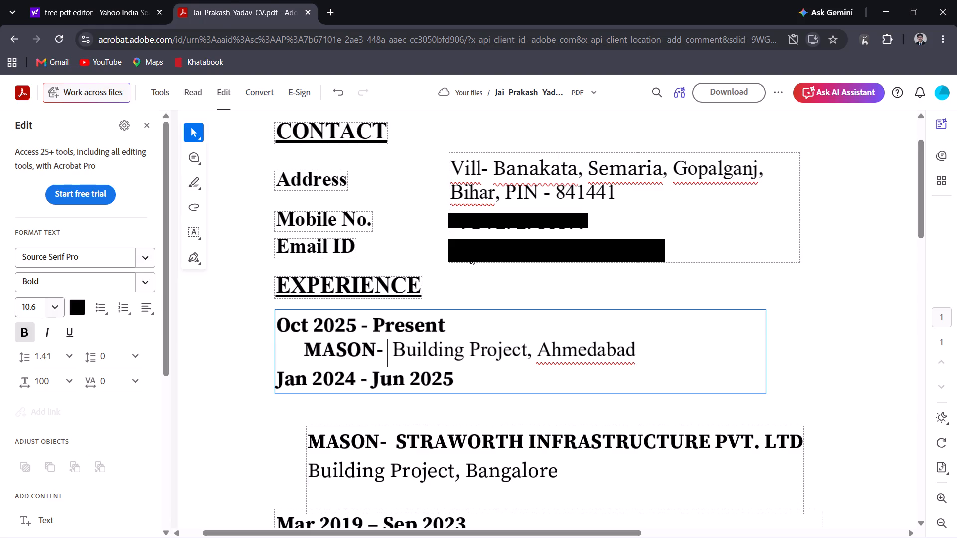
Search the web for amazon in a new browser tab.
left_click(330, 17)
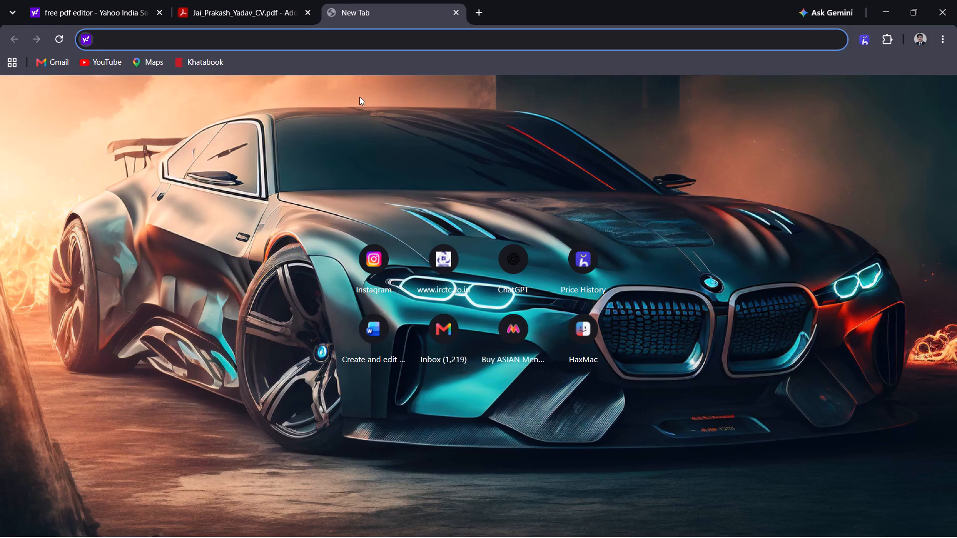
key("a")
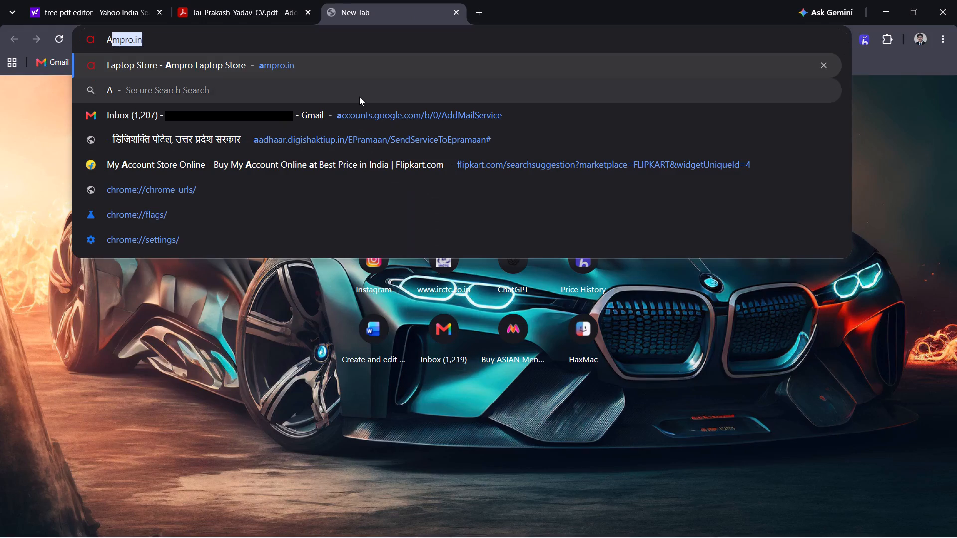
key("m")
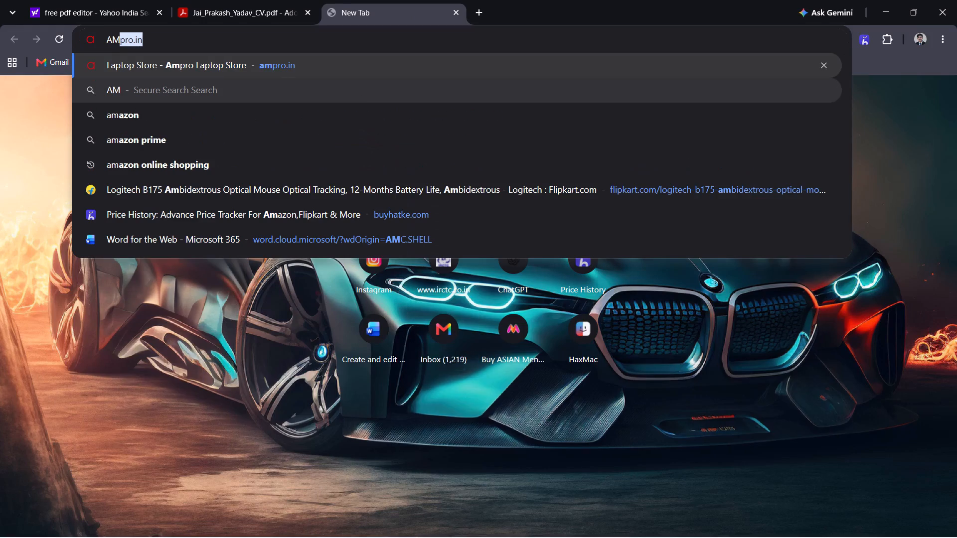
left_click(303, 107)
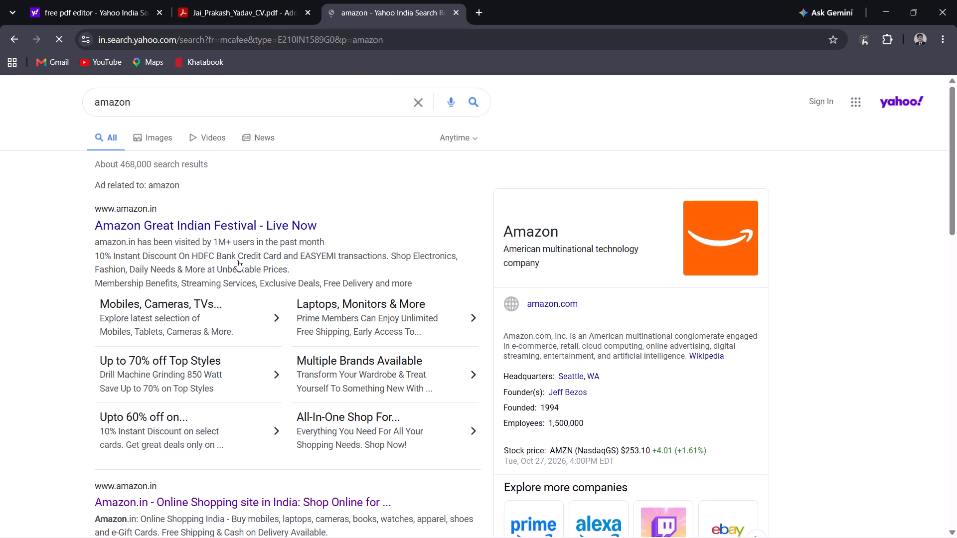
Return to the CV PDF and review the experience entries from the contact details to the work responsibility list for formatting and alignment.
left_click(242, 0)
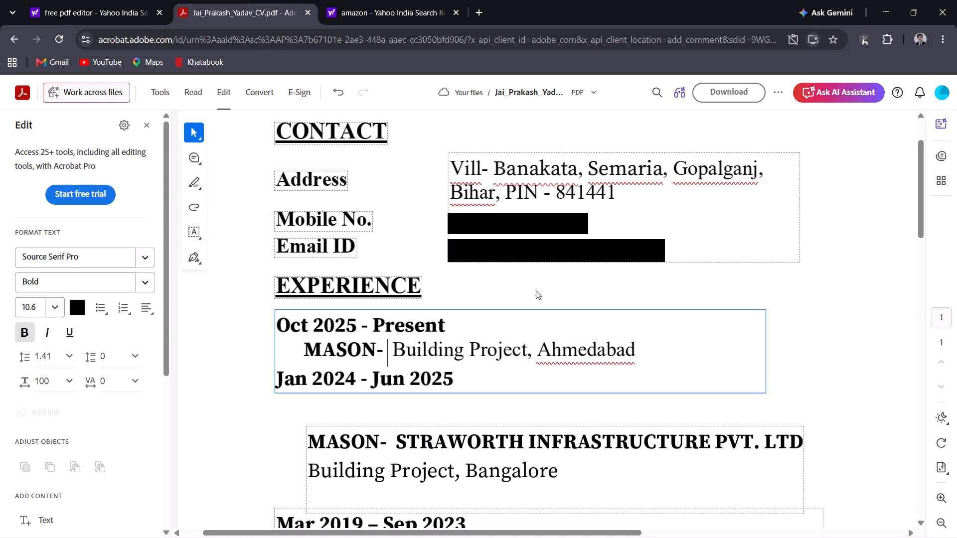
scroll(537, 284, "down", 2)
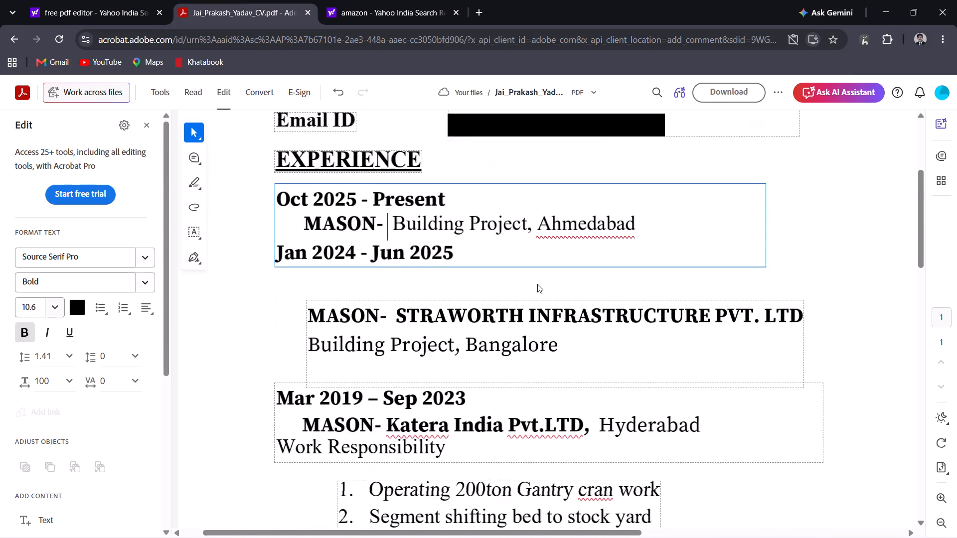
scroll(537, 284, "down", 2)
scroll(537, 284, "up", 1)
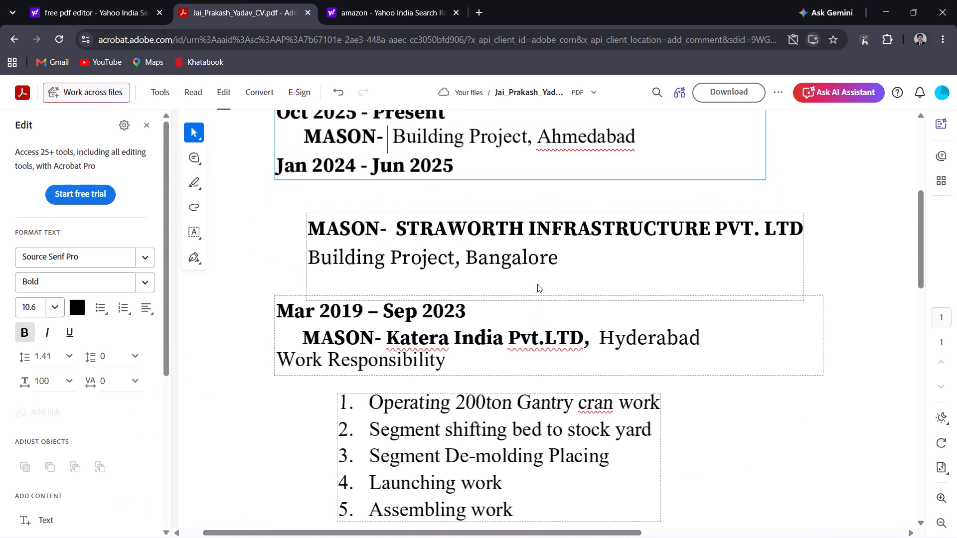
scroll(537, 284, "up", 1)
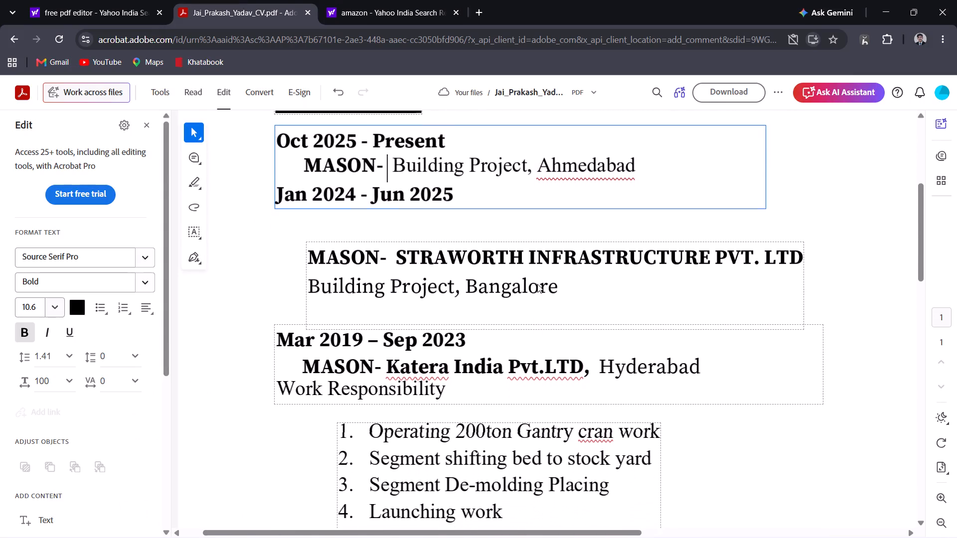
scroll(537, 284, "up", 1)
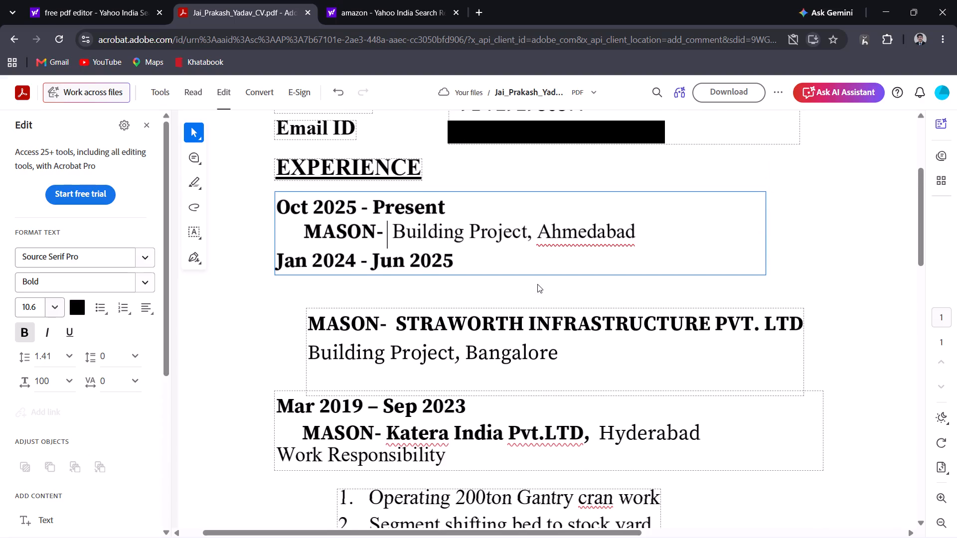
scroll(537, 284, "down", 2)
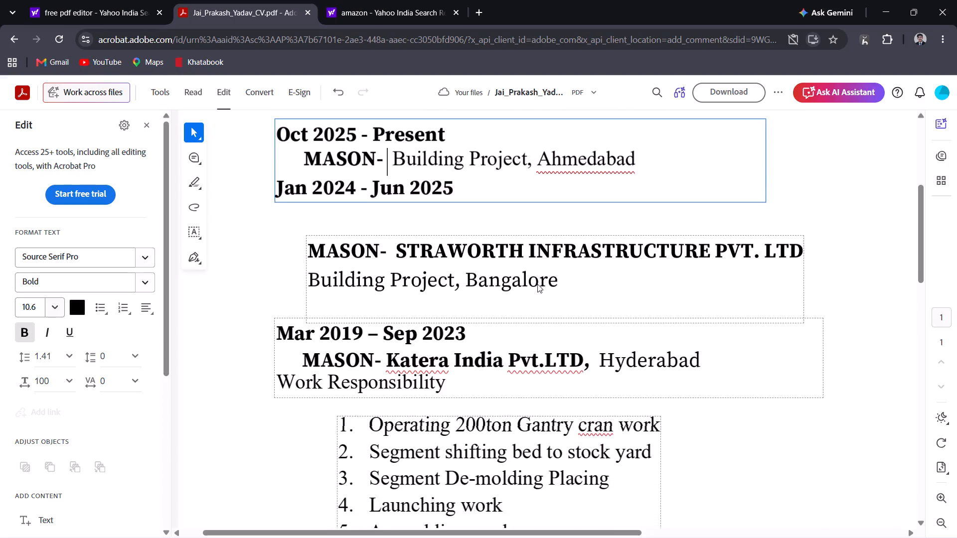
scroll(537, 284, "up", 2)
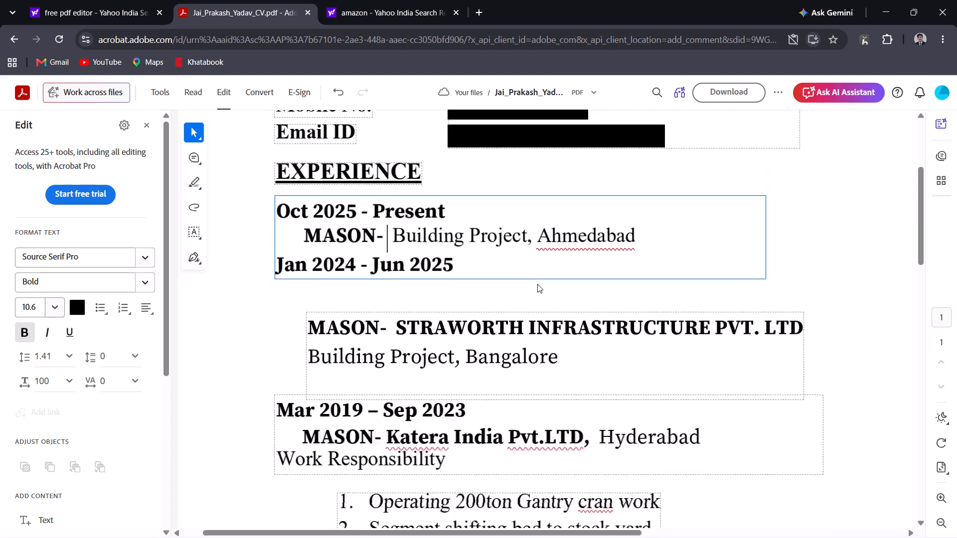
scroll(537, 284, "up", 2)
scroll(537, 284, "down", 1)
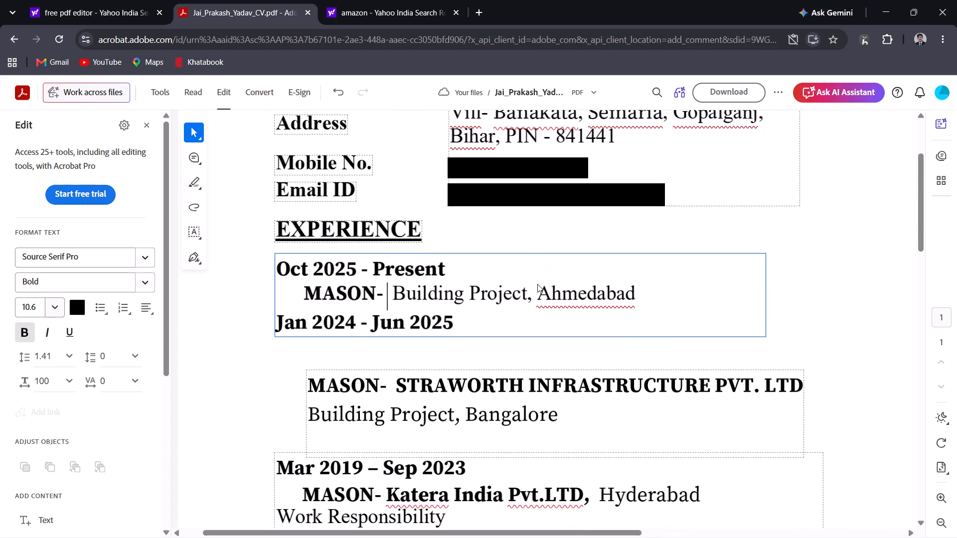
scroll(537, 284, "down", 1)
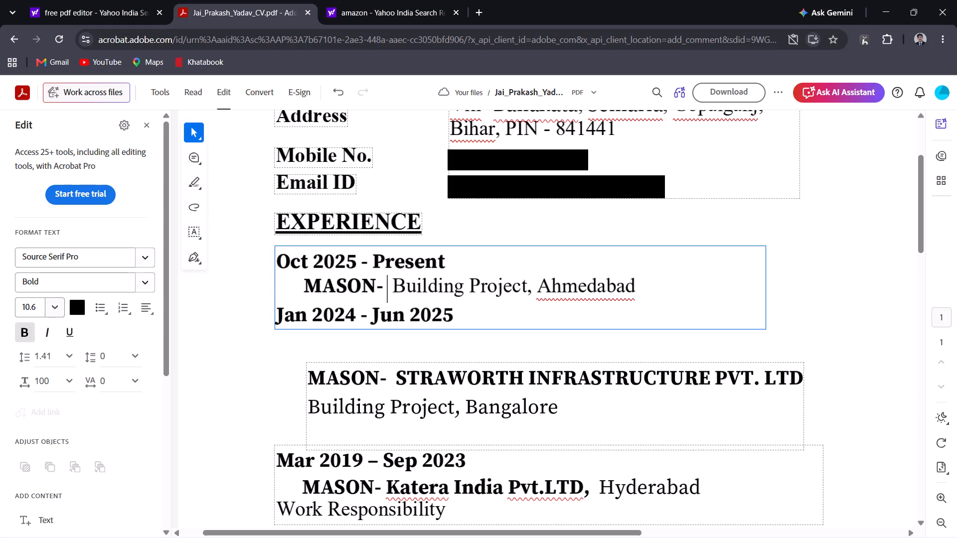